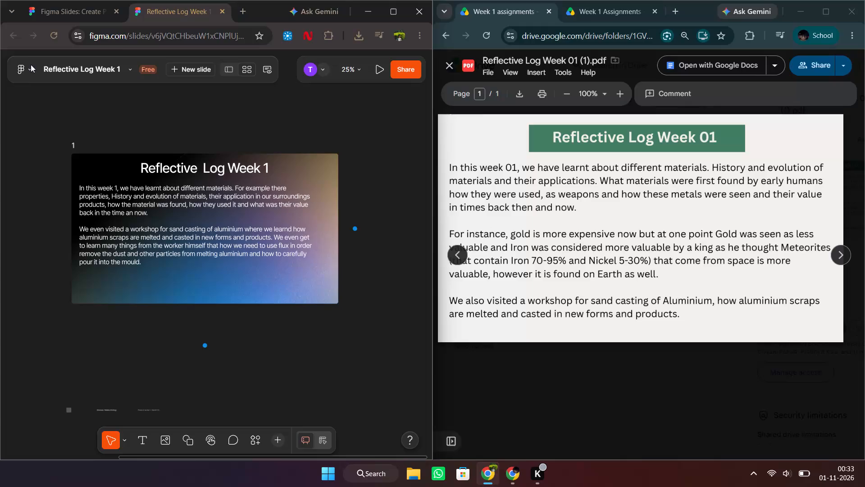
Close the Reflective Log Week 1 deck and start a new Figma Slides presentation.
{"action": "left_click", "coordinate": [360, 42]}
{"action": "left_click", "coordinate": [369, 218]}
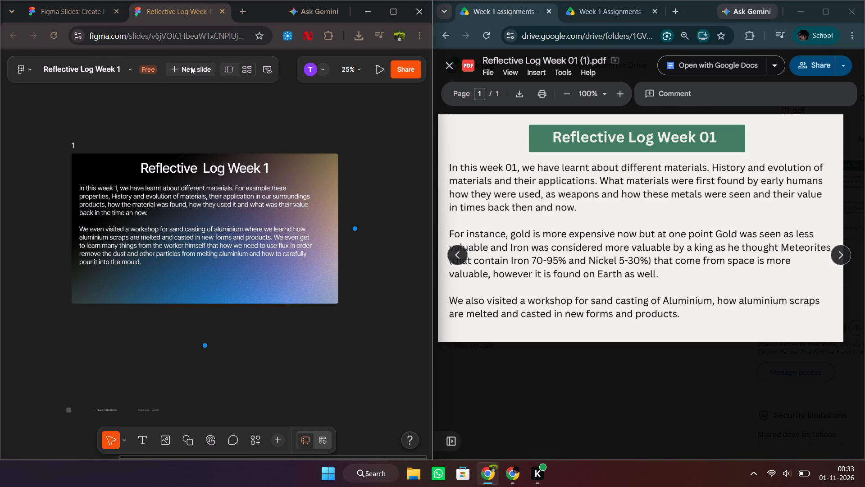
{"action": "scroll", "coordinate": [145, 136], "scroll_direction": "right", "scroll_amount": 3}
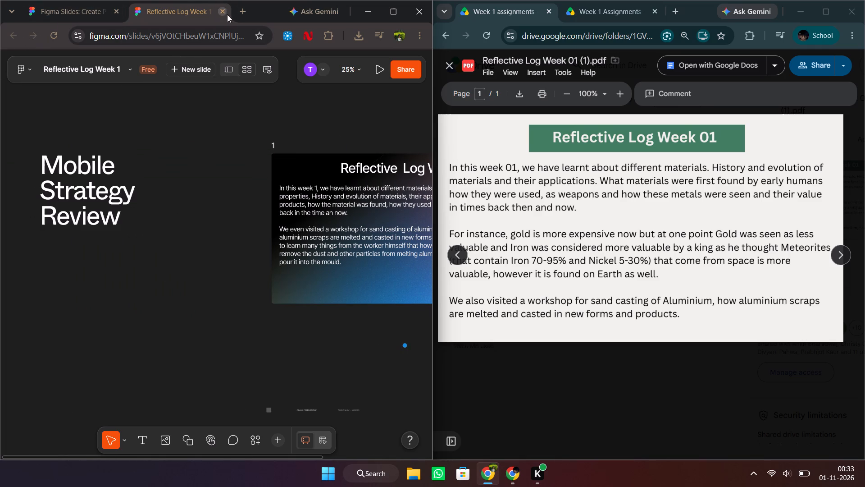
{"action": "left_click", "coordinate": [222, 12]}
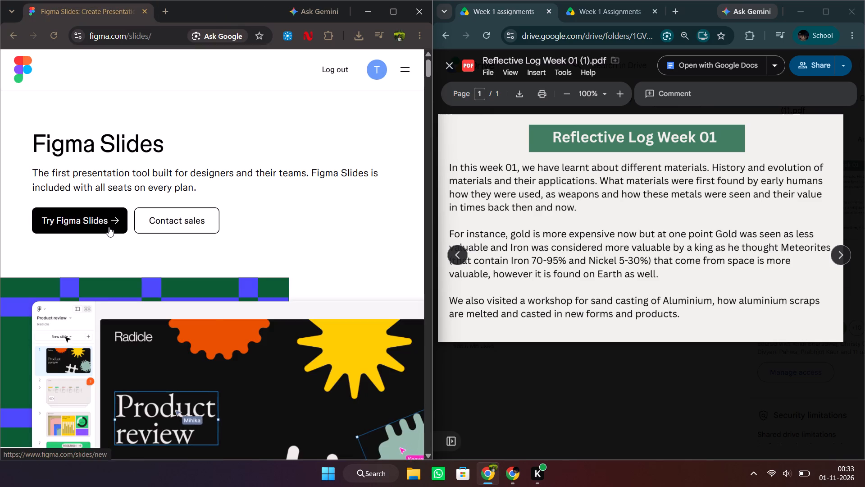
{"action": "left_click", "coordinate": [109, 227]}
In Google Drive, open "Project 03, R.L week 02.png" from the Week 2 assignments folder as the reference text.
{"action": "left_click", "coordinate": [446, 38]}
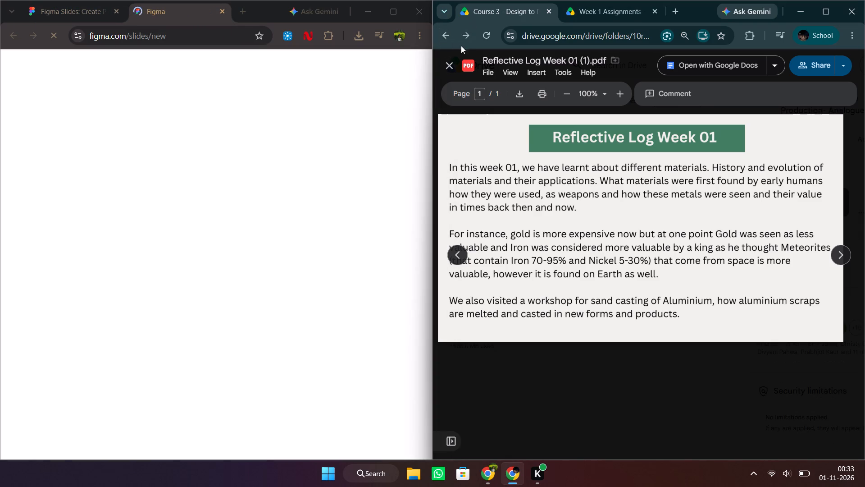
{"action": "left_click", "coordinate": [464, 37]}
{"action": "left_click", "coordinate": [446, 62]}
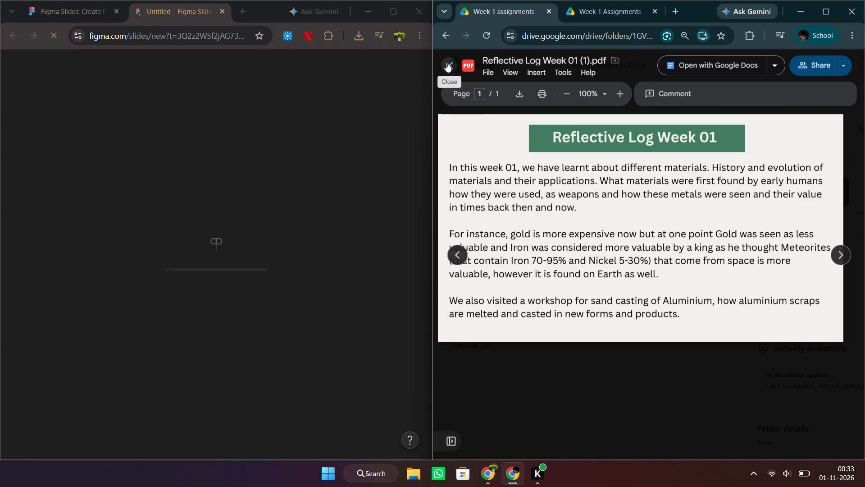
{"action": "left_click", "coordinate": [446, 36]}
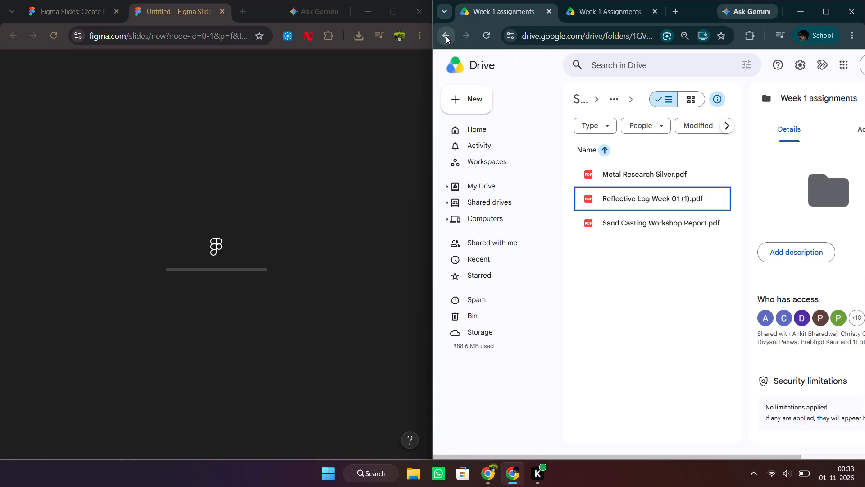
{"action": "left_click", "coordinate": [679, 199]}
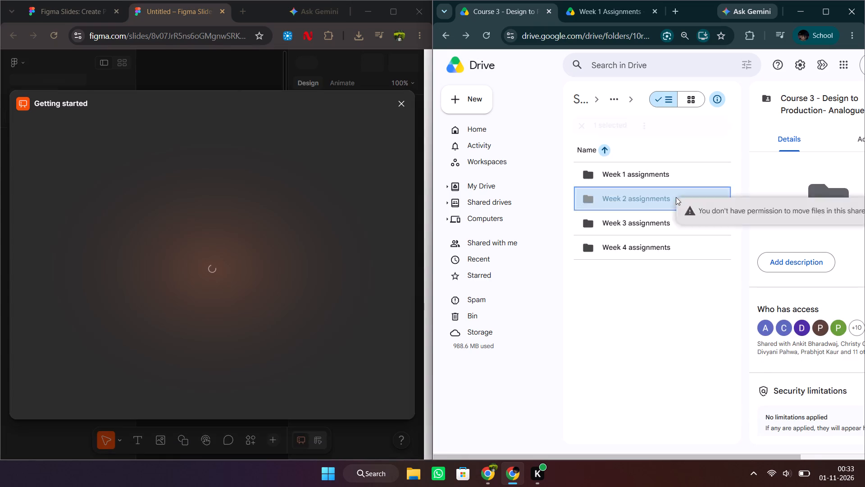
{"action": "double_click", "coordinate": [651, 199]}
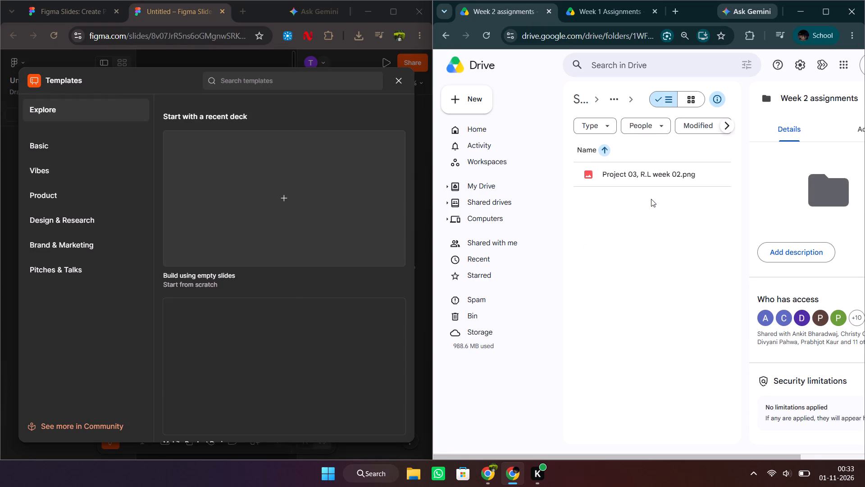
{"action": "double_click", "coordinate": [644, 180]}
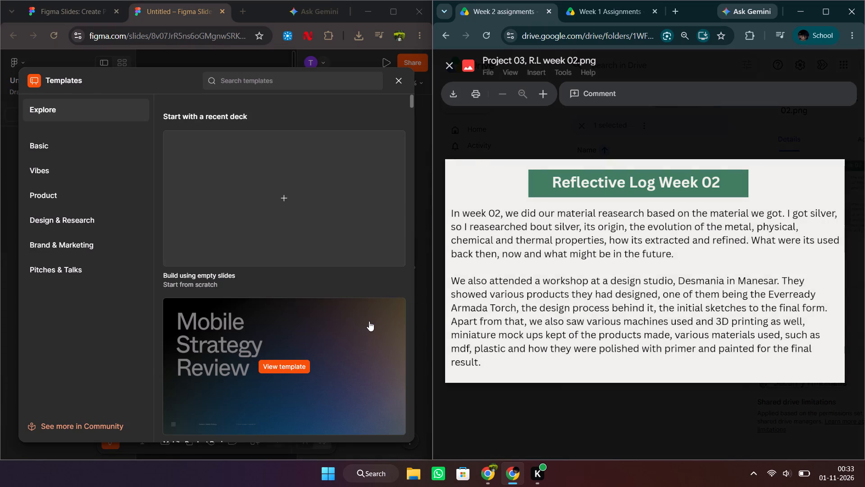
Apply the Mobile Product Review template to the new Figma Slides deck.
{"action": "left_click", "coordinate": [299, 361]}
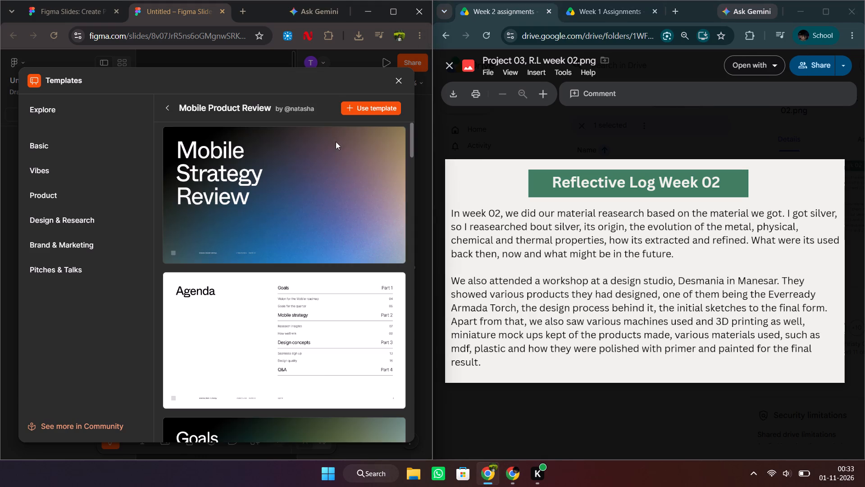
{"action": "left_click", "coordinate": [380, 107]}
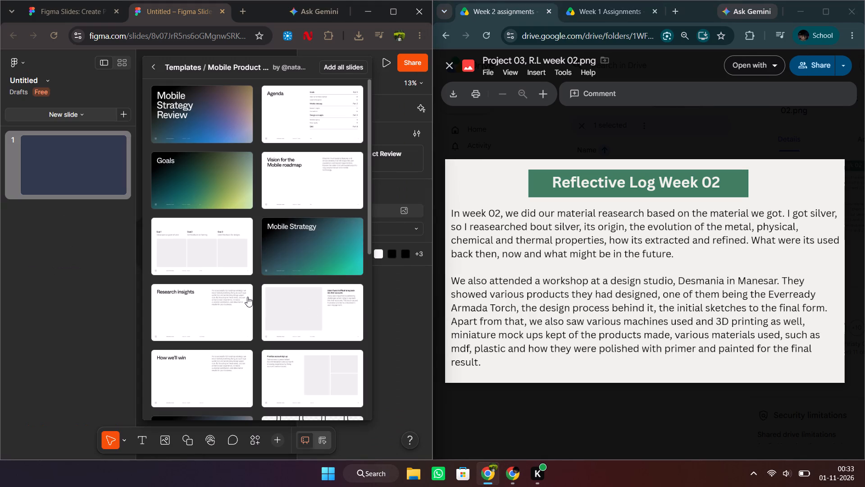
Browse the template's slides and add the green gradient "Mobile Strategy" slide to the deck.
{"action": "scroll", "coordinate": [247, 297], "scroll_direction": "down", "scroll_amount": 5}
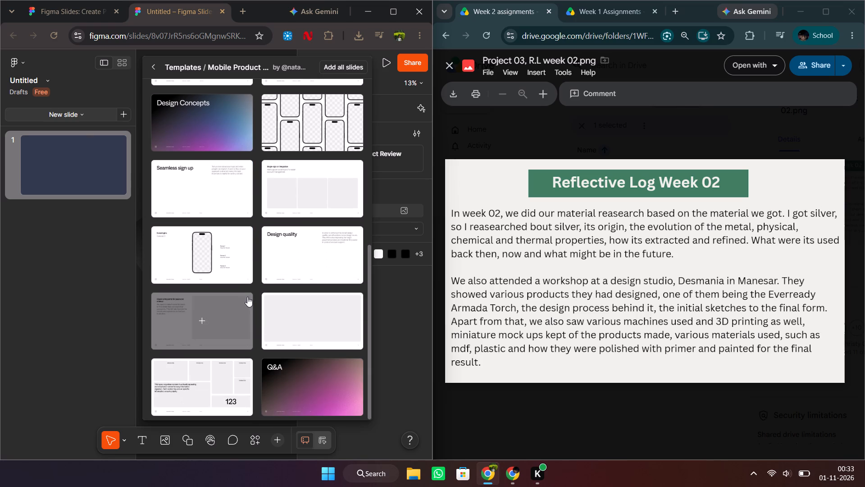
{"action": "scroll", "coordinate": [247, 297], "scroll_direction": "down", "scroll_amount": 5}
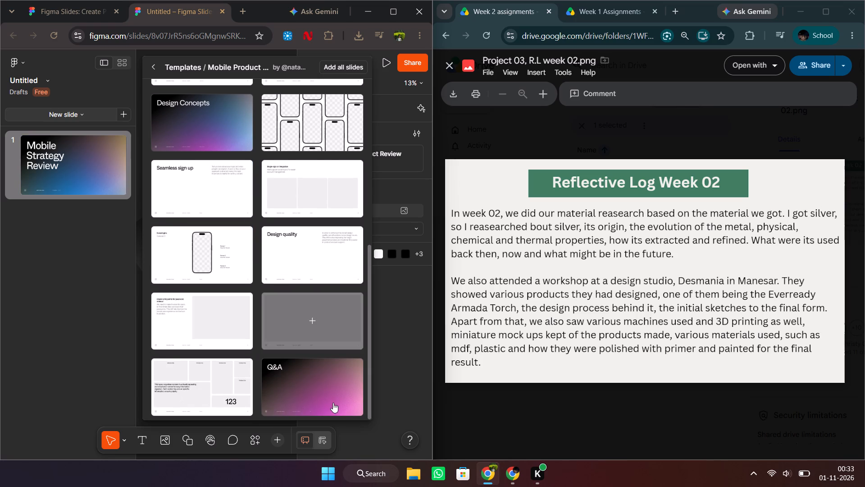
{"action": "scroll", "coordinate": [311, 328], "scroll_direction": "up", "scroll_amount": 2}
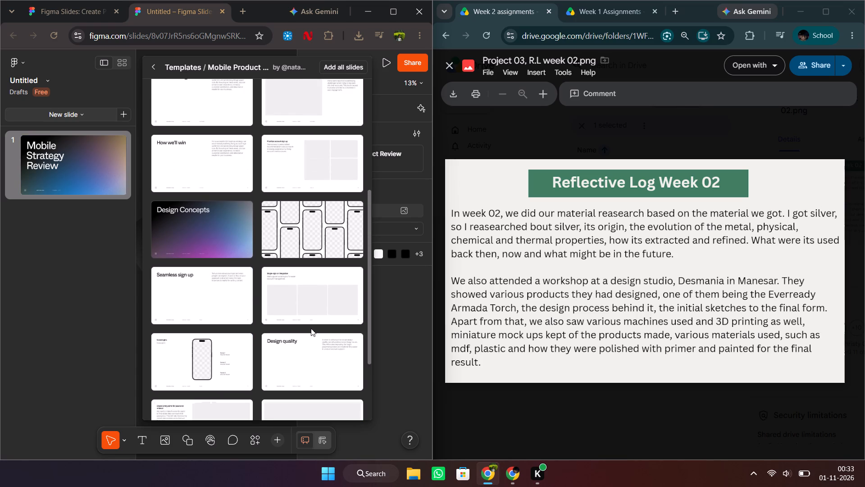
{"action": "scroll", "coordinate": [311, 328], "scroll_direction": "up", "scroll_amount": 1}
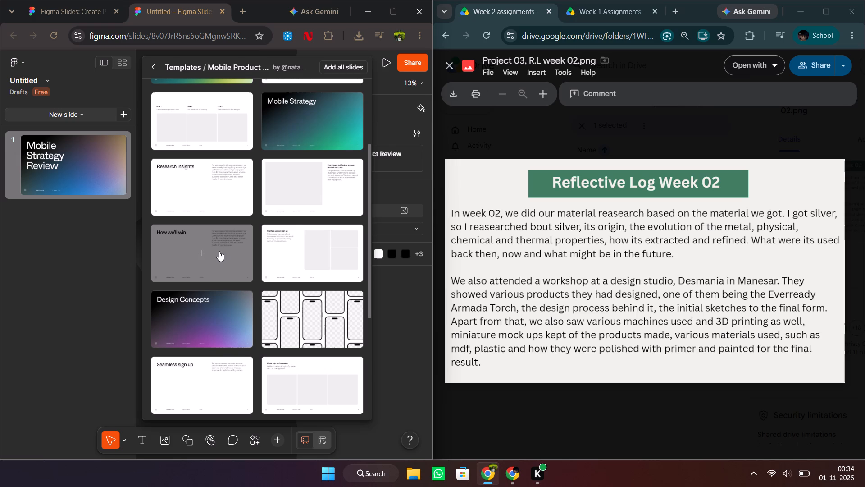
{"action": "scroll", "coordinate": [294, 218], "scroll_direction": "up", "scroll_amount": 1}
{"action": "left_click", "coordinate": [304, 198]}
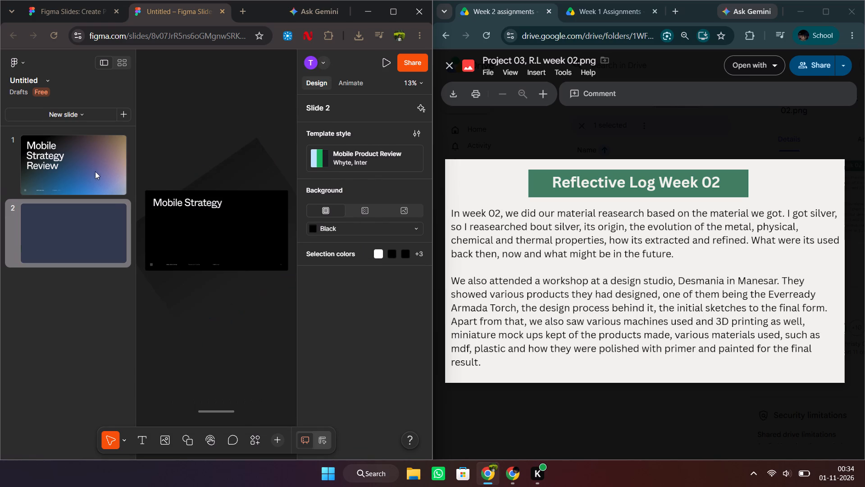
Delete the "Mobile Strategy Review" slide from the deck.
{"action": "left_click", "coordinate": [96, 161]}
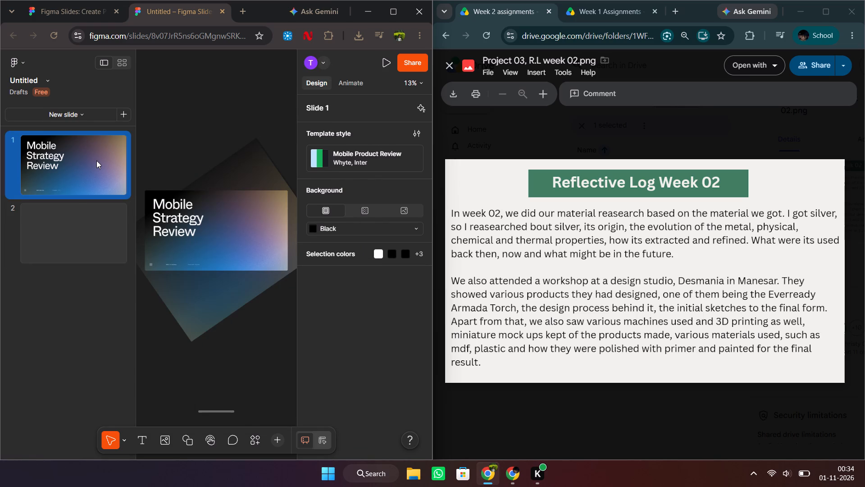
{"action": "right_click", "coordinate": [96, 161]}
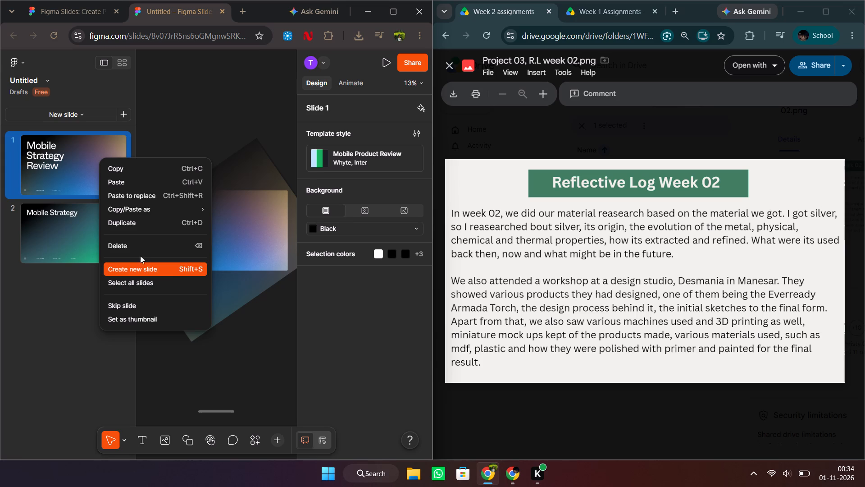
{"action": "left_click", "coordinate": [152, 248]}
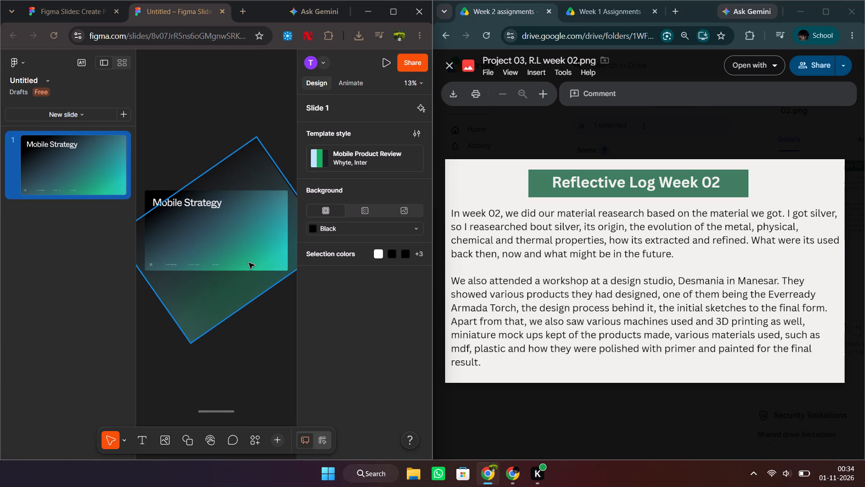
Switch to the wider canvas view and move the "Mobile Strategy" title off the slide, above its upper-left corner.
{"action": "left_click", "coordinate": [126, 60]}
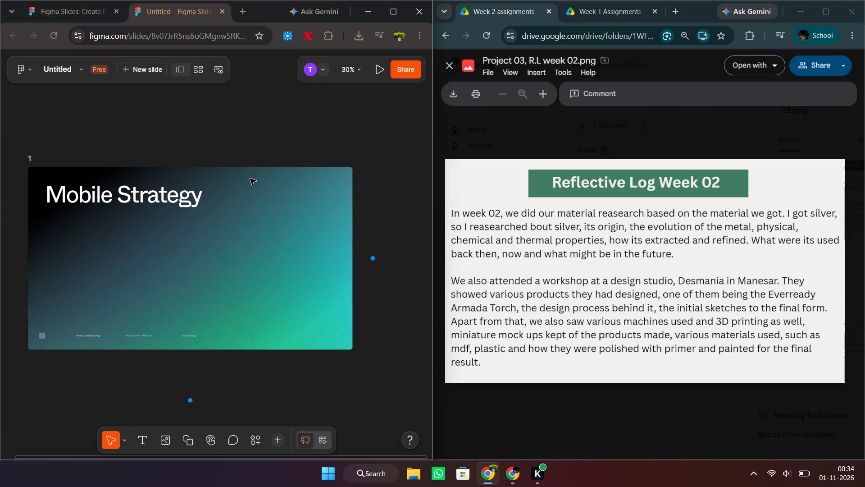
{"action": "scroll", "coordinate": [259, 179], "scroll_direction": "right", "scroll_amount": 1}
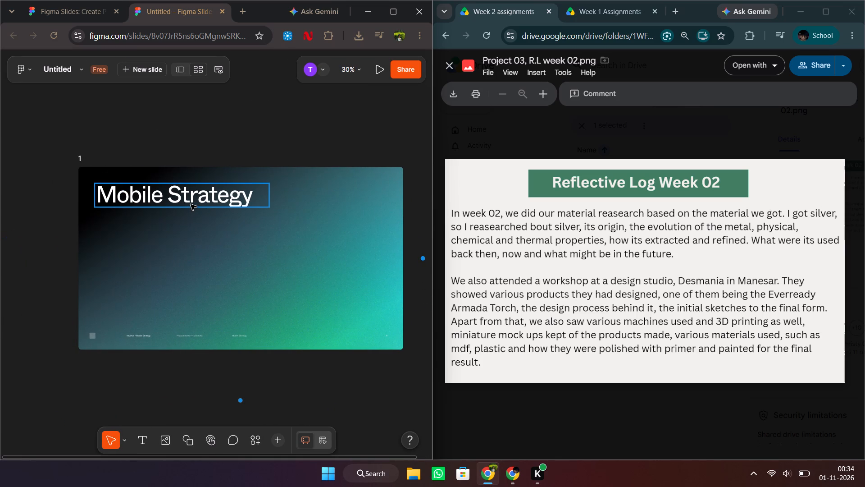
{"action": "left_click_drag", "start_coordinate": [191, 204], "coordinate": [255, 202]}
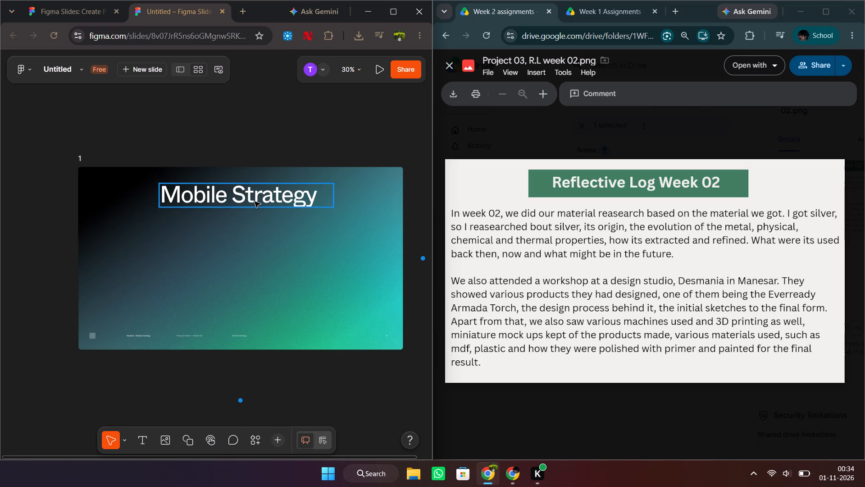
{"action": "double_click", "coordinate": [258, 188]}
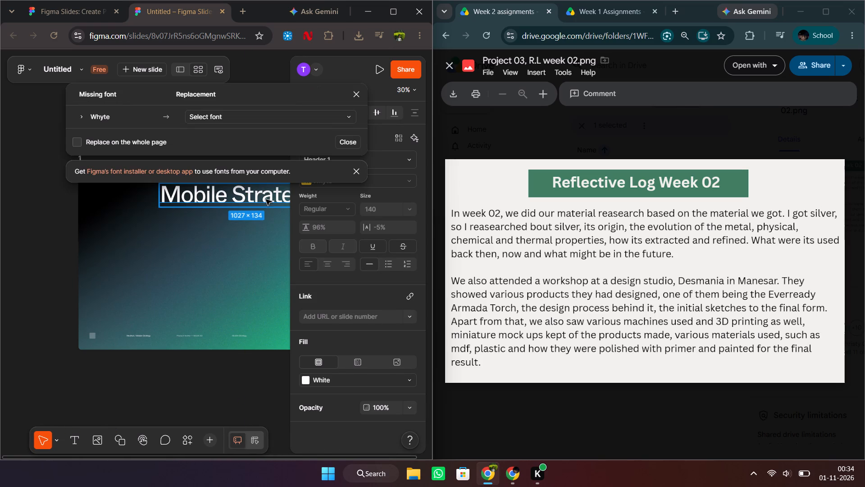
{"action": "left_click_drag", "start_coordinate": [234, 197], "coordinate": [48, 113]}
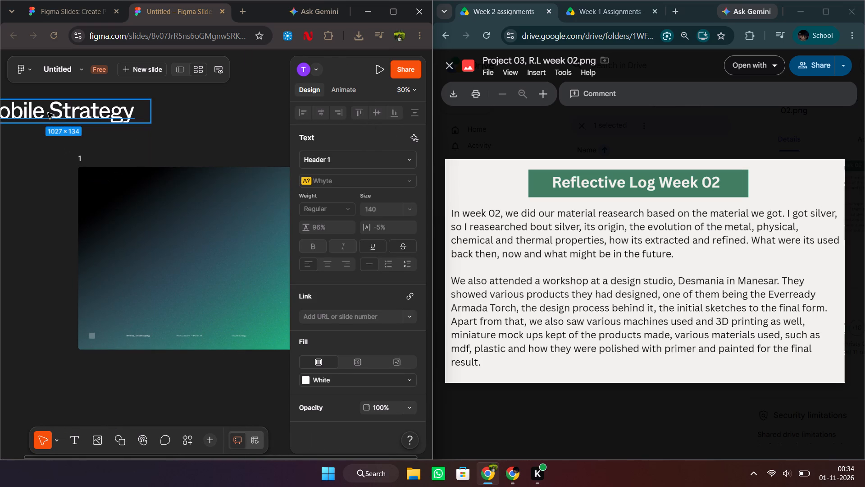
Add a text box near the top of the slide reading "Reflective Log Week 2".
{"action": "left_click", "coordinate": [70, 436]}
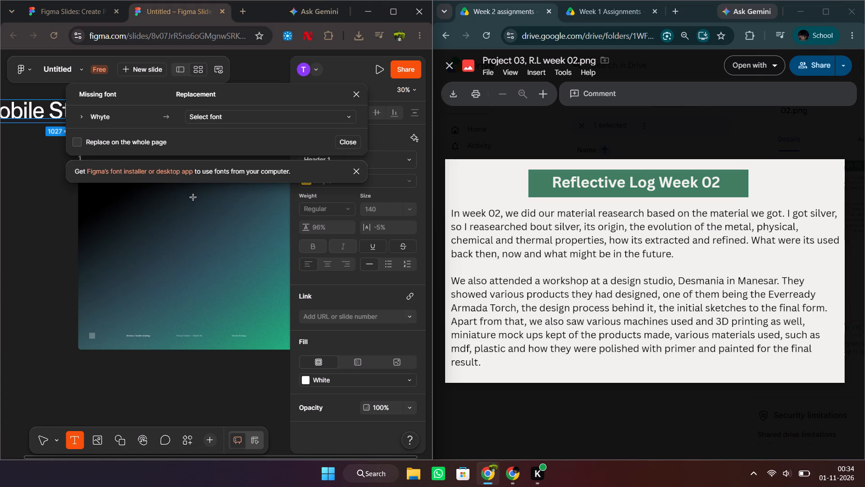
{"action": "left_click", "coordinate": [193, 198]}
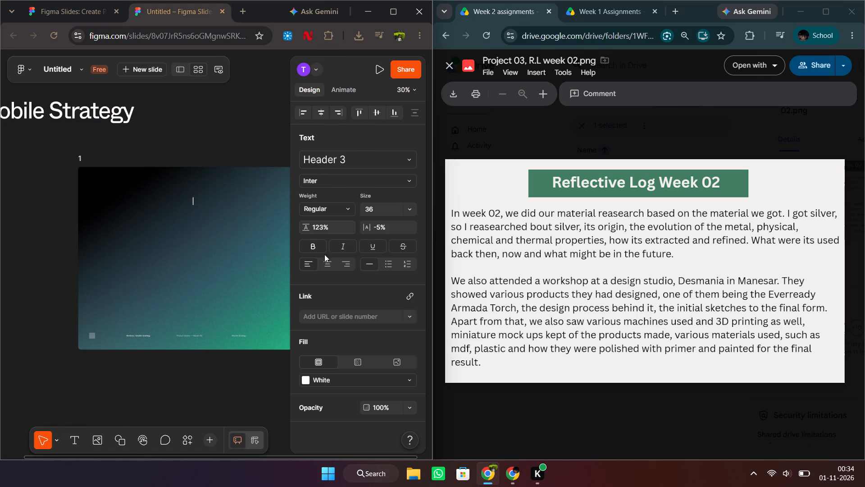
{"action": "type", "text": "Reflective lof"}
{"action": "key", "text": "BackSpace"}
{"action": "type", "text": "g"}
{"action": "key", "text": "space"}
{"action": "key", "text": "BackSpace"}
{"action": "key", "text": "backslash"}
{"action": "key", "text": "backslash"}
{"action": "key", "text": "backslash"}
{"action": "key", "text": "backslash"}
{"action": "key", "text": "BackSpace"}
{"action": "key", "text": "BackSpace"}
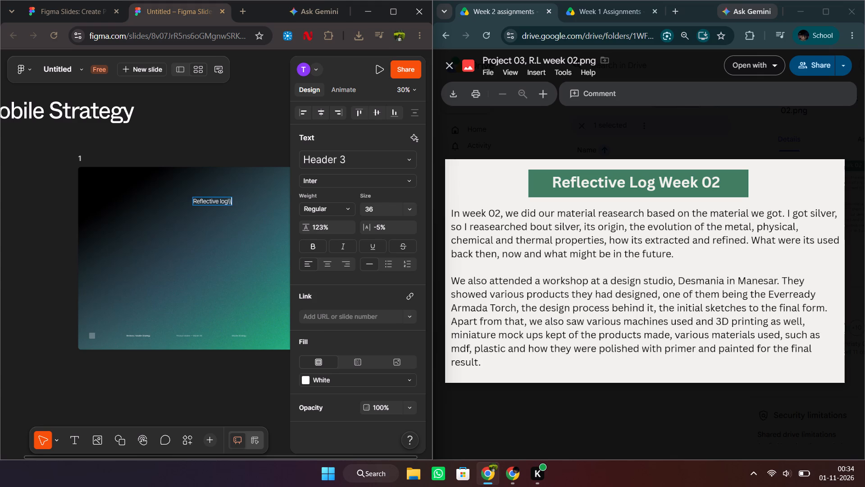
{"action": "key", "text": "BackSpace"}
{"action": "key", "text": "BackSpace"}
{"action": "key", "text": "BackSpace"}
{"action": "key", "text": "BackSpace"}
{"action": "key", "text": "BackSpace"}
{"action": "key", "text": "BackSpace"}
{"action": "key", "text": "space"}
{"action": "type", "text": "Log Week 2"}
{"action": "key", "text": "Return"}
{"action": "key", "text": "BackSpace"}
Set the "Reflective Log Week 2" heading to font size 96 and Medium weight.
{"action": "triple_click", "coordinate": [221, 202]}
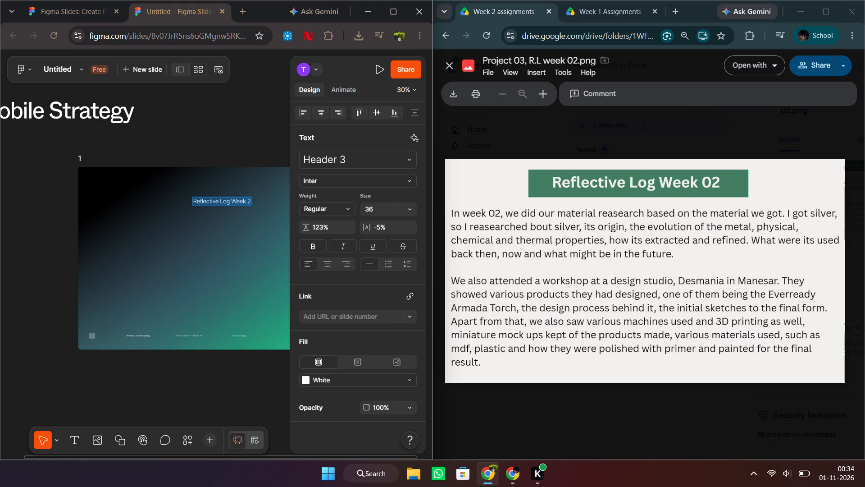
{"action": "left_click", "coordinate": [405, 212]}
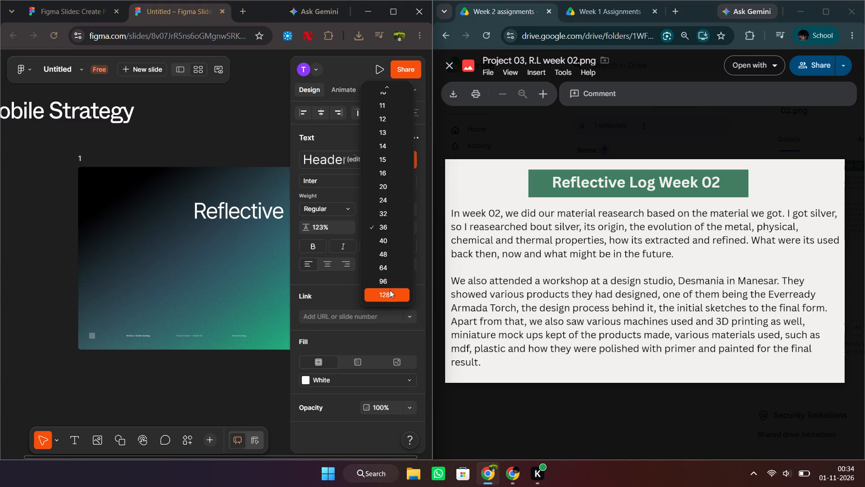
{"action": "left_click", "coordinate": [395, 278]}
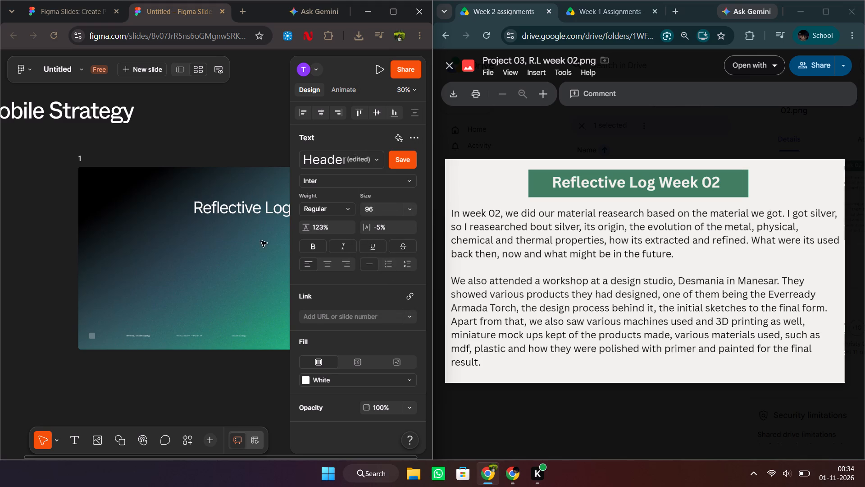
{"action": "scroll", "coordinate": [232, 135], "scroll_direction": "left", "scroll_amount": 2}
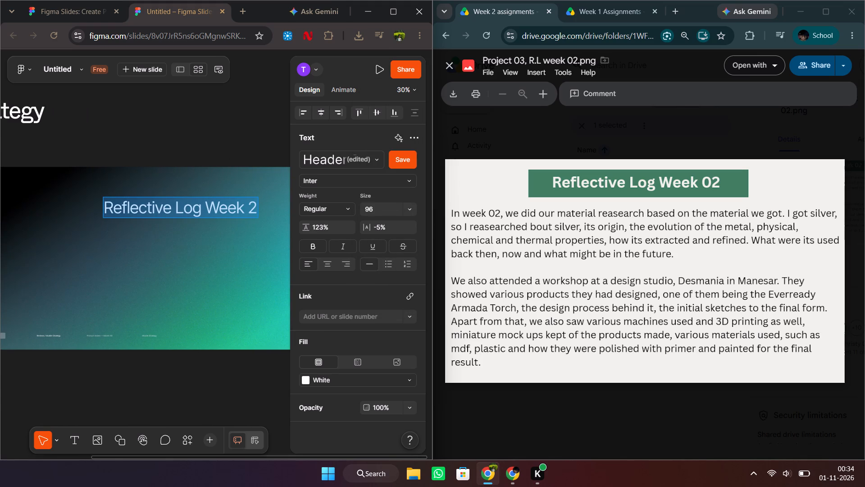
{"action": "left_click", "coordinate": [338, 205]}
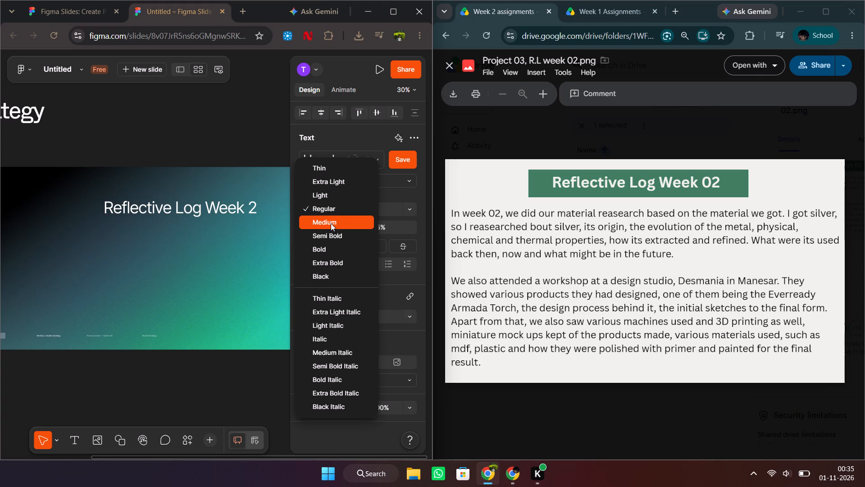
{"action": "left_click", "coordinate": [331, 223]}
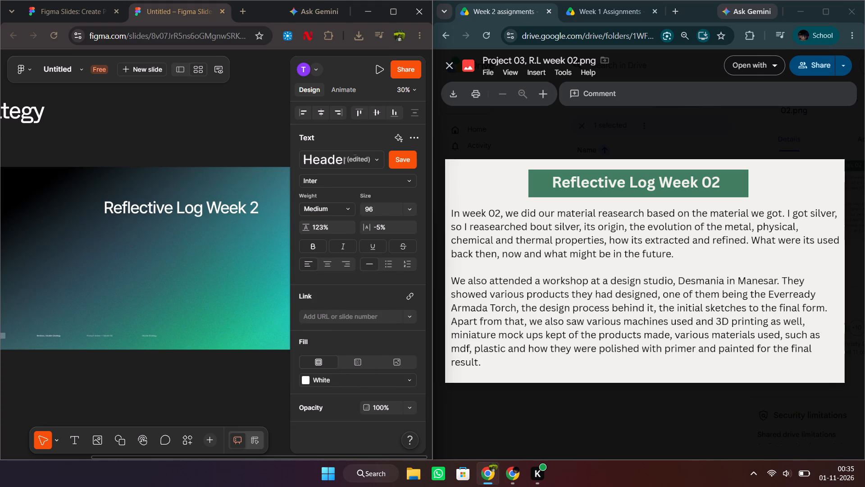
Move the "Reflective Log Week 2" heading so it is horizontally centred near the slide's top edge, with a small gap above it.
{"action": "left_click", "coordinate": [226, 210]}
{"action": "double_click", "coordinate": [233, 106]}
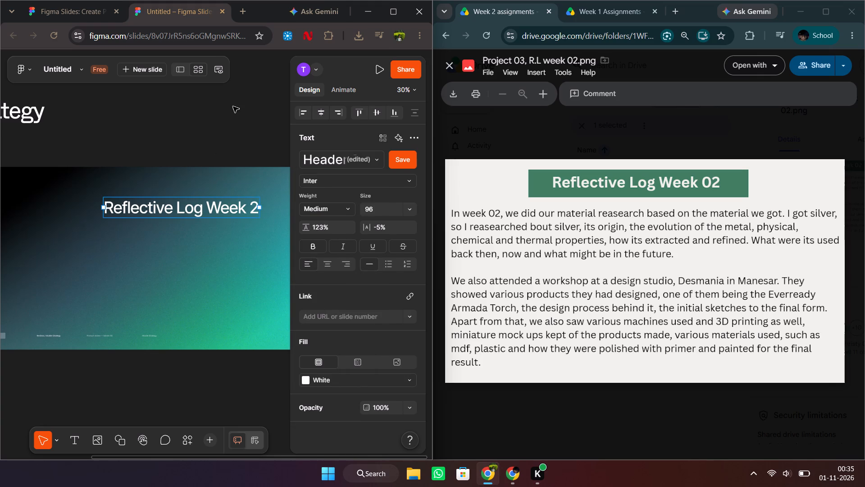
{"action": "left_click", "coordinate": [217, 211]}
{"action": "left_click_drag", "start_coordinate": [217, 211], "coordinate": [198, 187]}
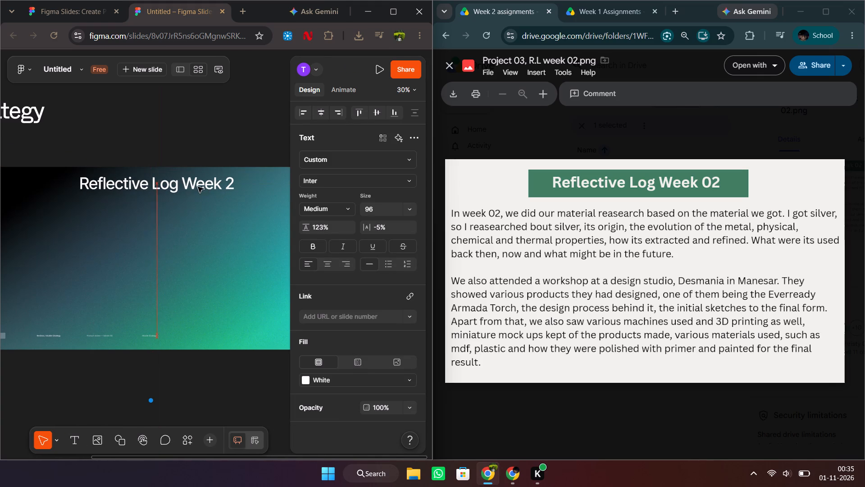
{"action": "left_click_drag", "start_coordinate": [198, 187], "coordinate": [189, 188]}
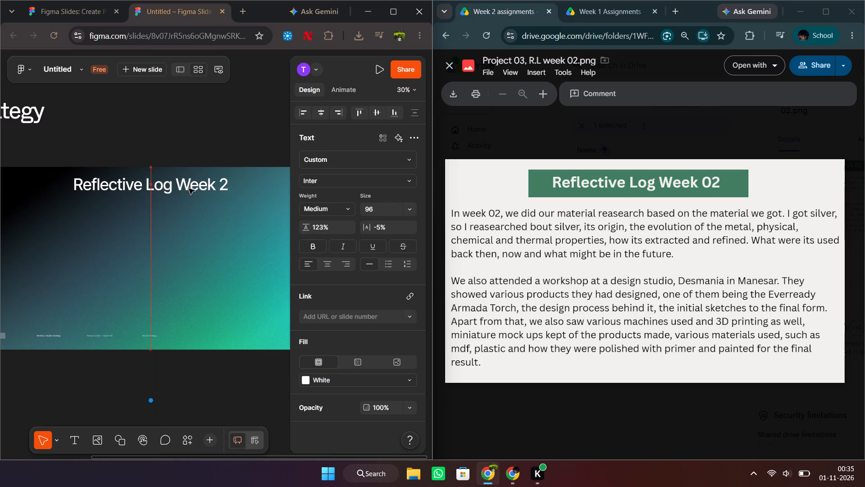
{"action": "left_click_drag", "start_coordinate": [189, 188], "coordinate": [206, 186]}
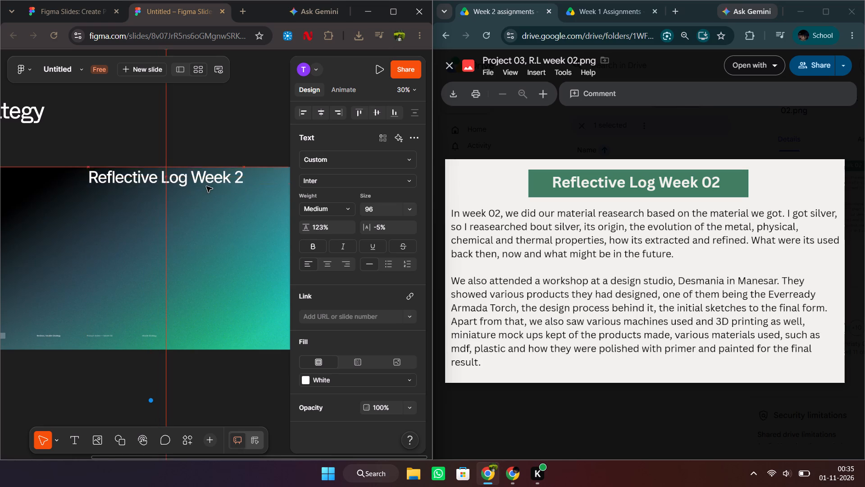
{"action": "left_click_drag", "start_coordinate": [206, 186], "coordinate": [206, 184]}
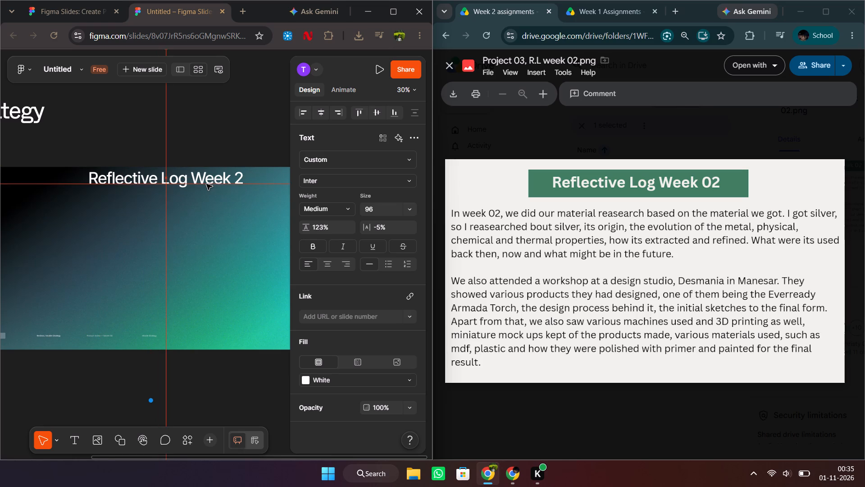
{"action": "left_click_drag", "start_coordinate": [206, 184], "coordinate": [207, 184]}
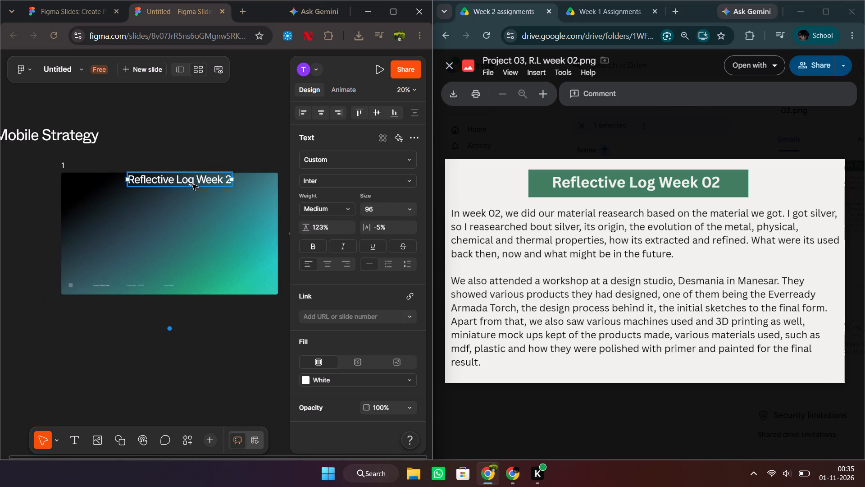
{"action": "left_click_drag", "start_coordinate": [192, 184], "coordinate": [167, 193]}
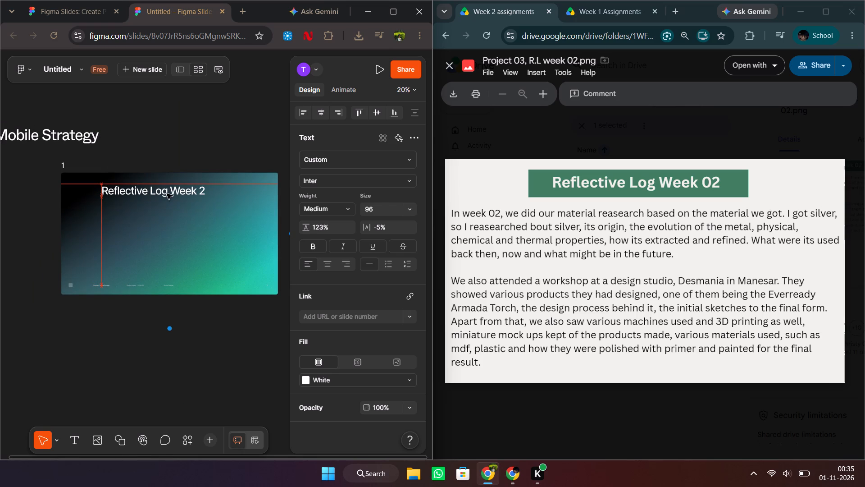
{"action": "left_click_drag", "start_coordinate": [167, 193], "coordinate": [183, 194]}
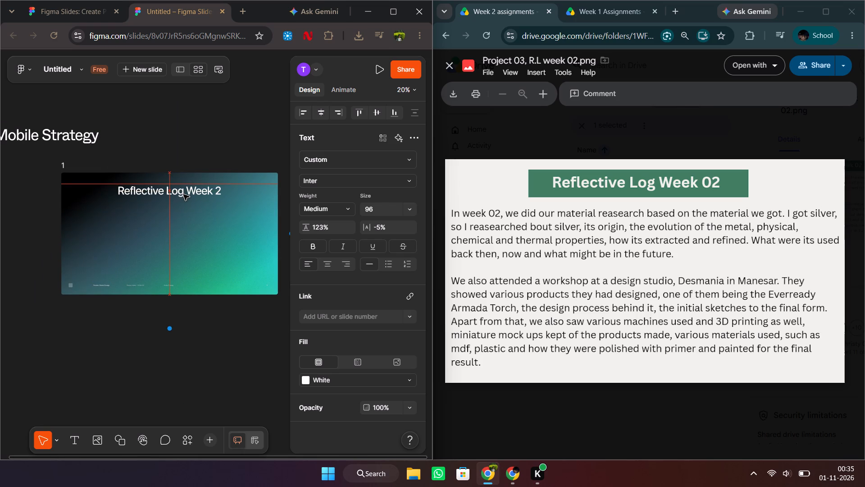
{"action": "left_click_drag", "start_coordinate": [183, 194], "coordinate": [184, 194]}
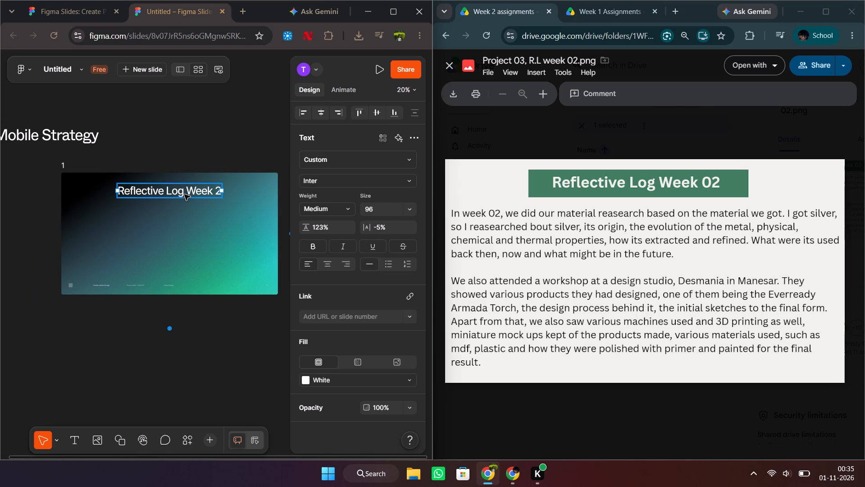
Move the small footer text group from the slide's bottom edge off the slide, onto the empty canvas below its lower-left corner.
{"action": "left_click_drag", "start_coordinate": [126, 285], "coordinate": [97, 371]}
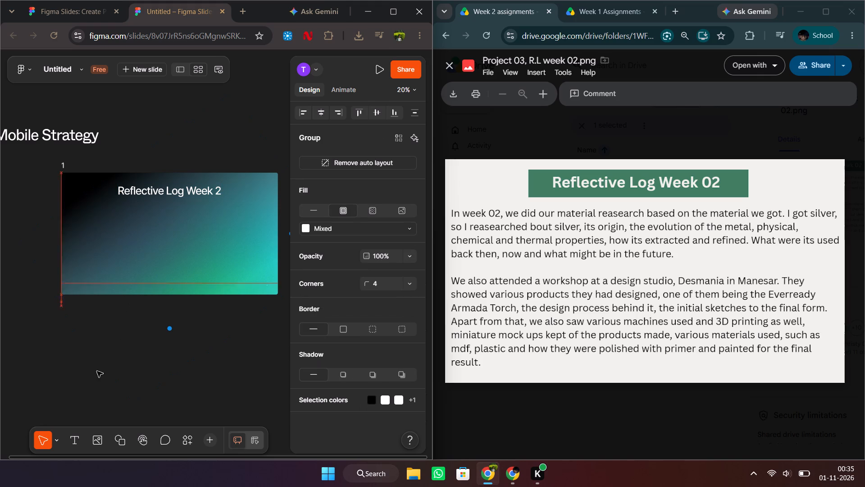
{"action": "left_click_drag", "start_coordinate": [97, 371], "coordinate": [96, 371]}
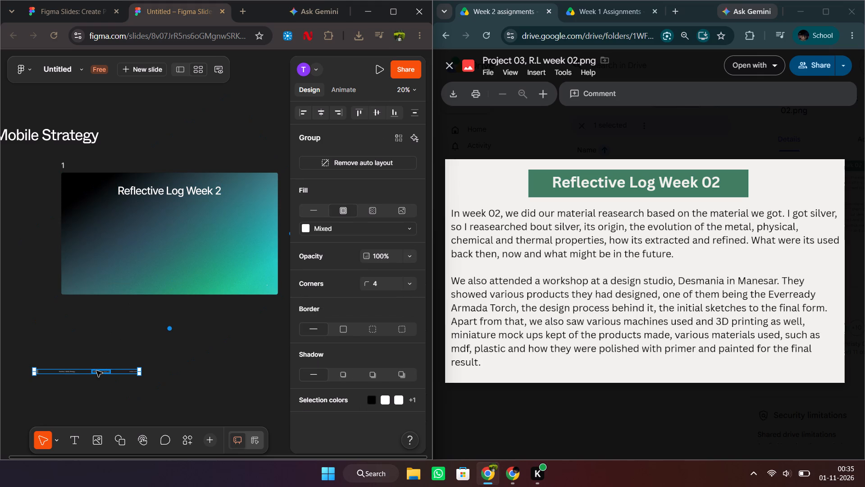
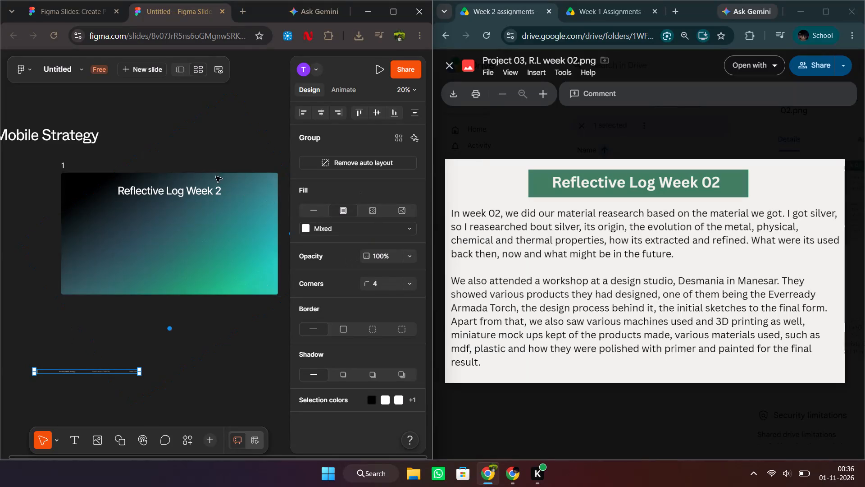
Add a text box spanning most of the slide's width just below the heading, reading "In week 2".
{"action": "key", "text": "t"}
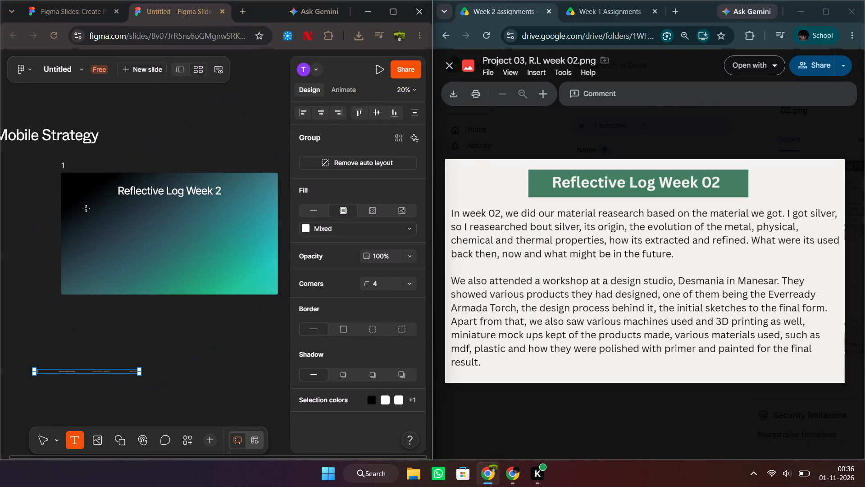
{"action": "left_click_drag", "start_coordinate": [74, 207], "coordinate": [75, 207]}
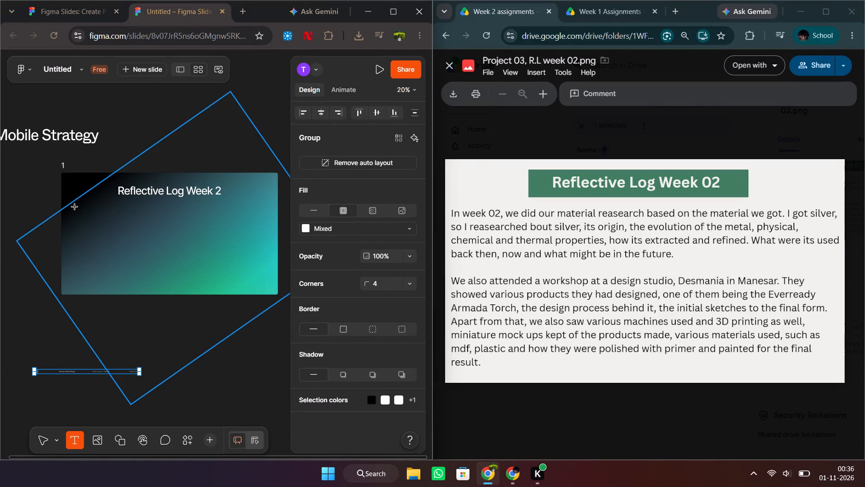
{"action": "left_click_drag", "start_coordinate": [75, 207], "coordinate": [267, 214]}
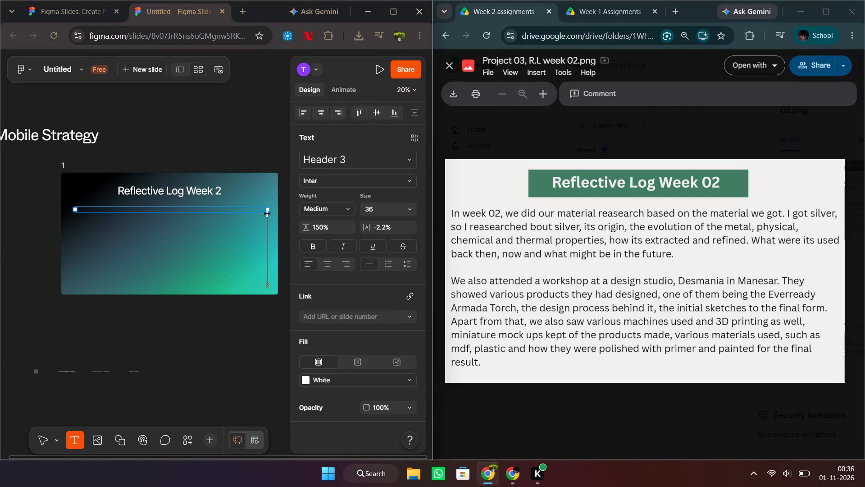
{"action": "left_click_drag", "start_coordinate": [267, 214], "coordinate": [271, 214]}
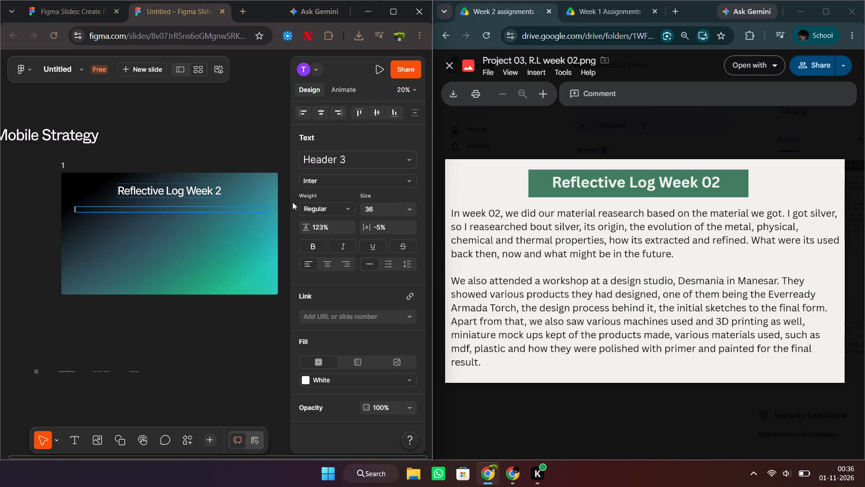
{"action": "left_click", "coordinate": [145, 207]}
{"action": "type", "text": "In"}
{"action": "key", "text": "space"}
{"action": "key", "text": "shift+w"}
{"action": "key", "text": "BackSpace"}
{"action": "type", "text": "wee"}
{"action": "key", "text": "m"}
{"action": "key", "text": "BackSpace"}
{"action": "key", "text": "k"}
{"action": "key", "text": "space"}
{"action": "type", "text": "2"}
{"action": "key", "text": "space"}
Set the "In week 2" body text to font size 48.
{"action": "triple_click", "coordinate": [169, 210]}
{"action": "left_click", "coordinate": [407, 210]}
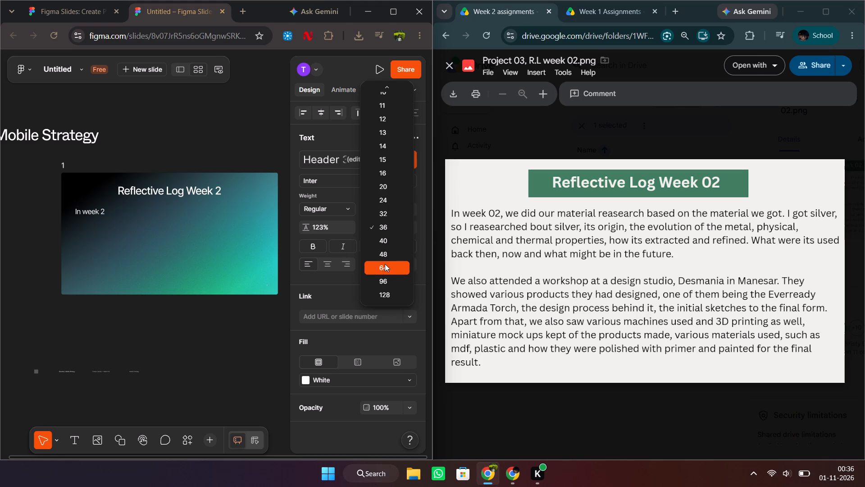
{"action": "left_click", "coordinate": [393, 253]}
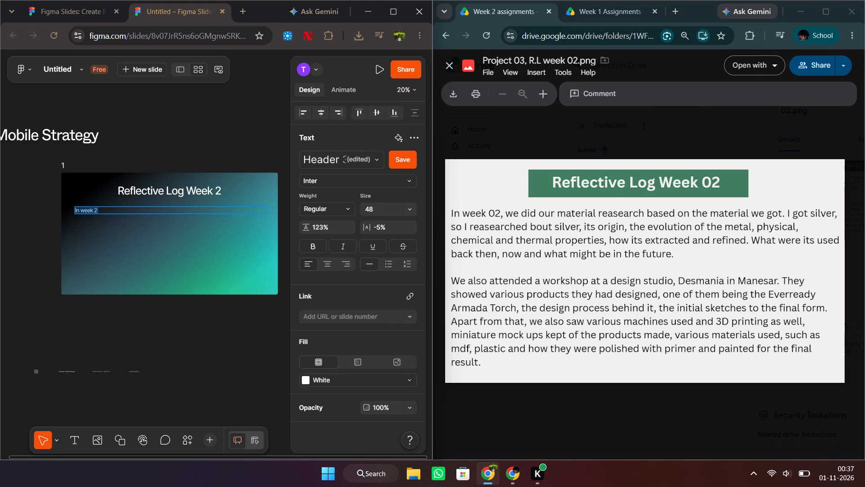
Continue the body text after "In week 2" with ", We did research on our material".
{"action": "left_click", "coordinate": [110, 211]}
{"action": "type", "text": ","}
{"action": "key", "text": "space"}
{"action": "key", "text": "BackSpace"}
{"action": "key", "text": "BackSpace"}
{"action": "key", "text": "BackSpace"}
{"action": "type", "text": ", We did m"}
{"action": "key", "text": "BackSpace"}
{"action": "type", "text": "rese"}
{"action": "key", "text": "a"}
{"action": "key", "text": "BackSpace"}
{"action": "type", "text": "arch on our material"}
{"action": "key", "text": "space"}
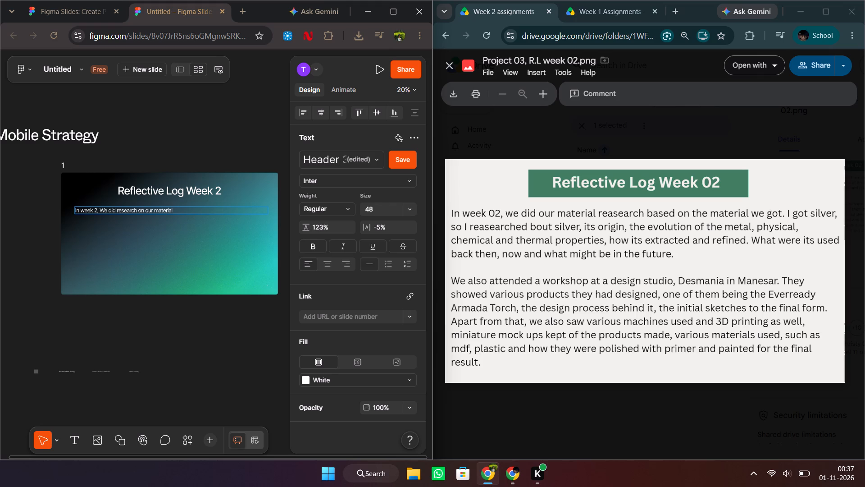
Reword the end of the body sentence after "research" as "on material we got.".
{"action": "key", "text": "BackSpace"}
{"action": "key", "text": "BackSpace"}
{"action": "key", "text": "BackSpace"}
{"action": "key", "text": "BackSpace"}
{"action": "key", "text": "BackSpace"}
{"action": "key", "text": "BackSpace"}
{"action": "key", "text": "BackSpace"}
{"action": "key", "text": "BackSpace"}
{"action": "key", "text": "BackSpace"}
{"action": "key", "text": "BackSpace"}
{"action": "key", "text": "BackSpace"}
{"action": "key", "text": "BackSpace"}
{"action": "key", "text": "BackSpace"}
{"action": "key", "text": "BackSpace"}
{"action": "key", "text": "BackSpace"}
{"action": "key", "text": "BackSpace"}
{"action": "key", "text": "BackSpace"}
{"action": "key", "text": "space"}
{"action": "type", "text": "on material we"}
{"action": "key", "text": "space"}
{"action": "type", "text": "got"}
{"action": "key", "text": "space"}
{"action": "key", "text": "period"}
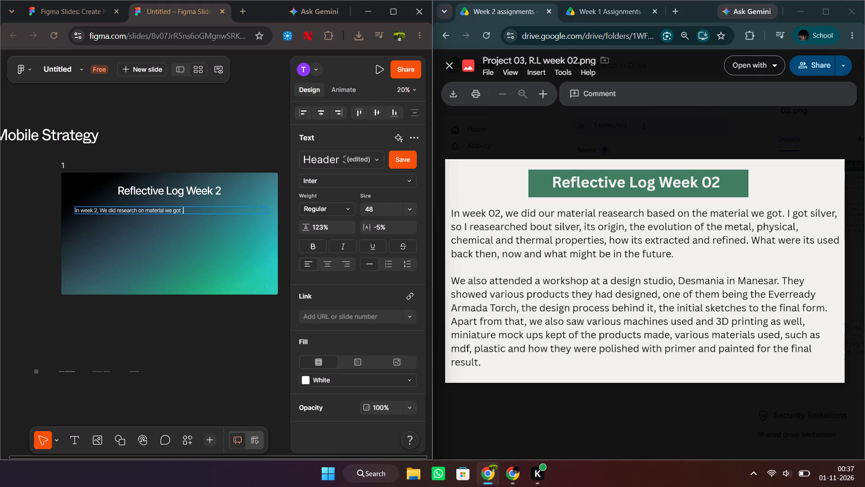
{"action": "key", "text": "space"}
{"action": "key", "text": "BackSpace"}
{"action": "key", "text": "BackSpace"}
{"action": "key", "text": "BackSpace"}
{"action": "type", "text": "."}
Start the body text's second sentence with "Where i got Titanium".
{"action": "key", "text": "space"}
{"action": "type", "text": "Where"}
{"action": "key", "text": "space"}
{"action": "type", "text": "i got"}
{"action": "key", "text": "space"}
{"action": "type", "text": "Tita"}
{"action": "type", "text": "nium"}
{"action": "key", "text": "space"}
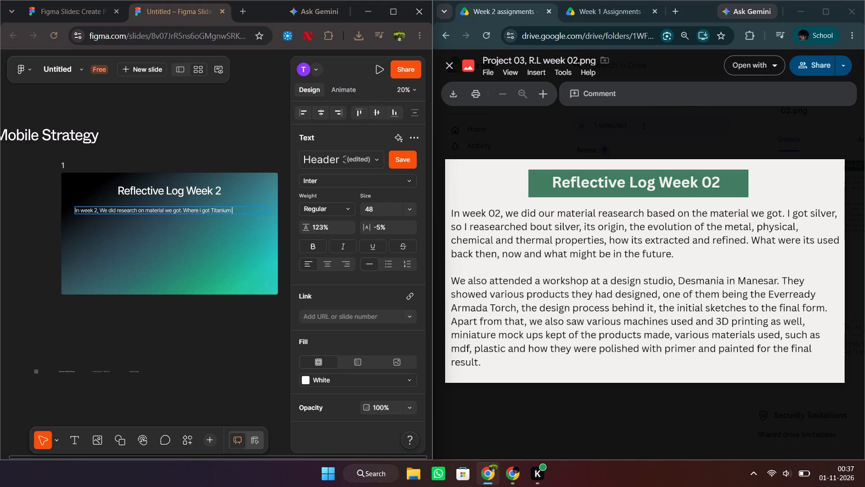
Continue the second sentence with "so i researched about titanium, its origin,".
{"action": "type", "text": "S"}
{"action": "key", "text": "BackSpace"}
{"action": "type", "text": "so i re"}
{"action": "type", "text": "searched"}
{"action": "key", "text": "space"}
{"action": "type", "text": "a"}
{"action": "type", "text": "bout t"}
{"action": "key", "text": "BackSpace"}
{"action": "type", "text": "ti"}
{"action": "type", "text": "tanium"}
{"action": "key", "text": "space"}
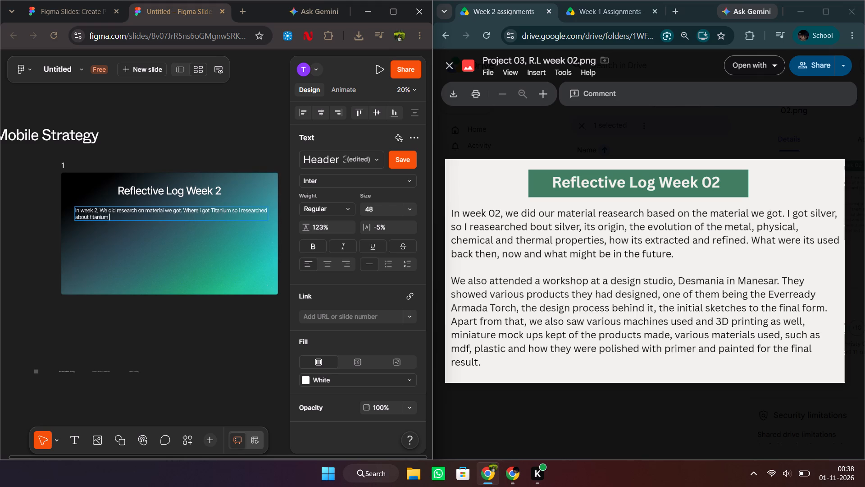
{"action": "key", "text": "BackSpace"}
{"action": "type", "text": ", its origin"}
{"action": "key", "text": "space"}
{"action": "key", "text": "BackSpace"}
{"action": "key", "text": "comma"}
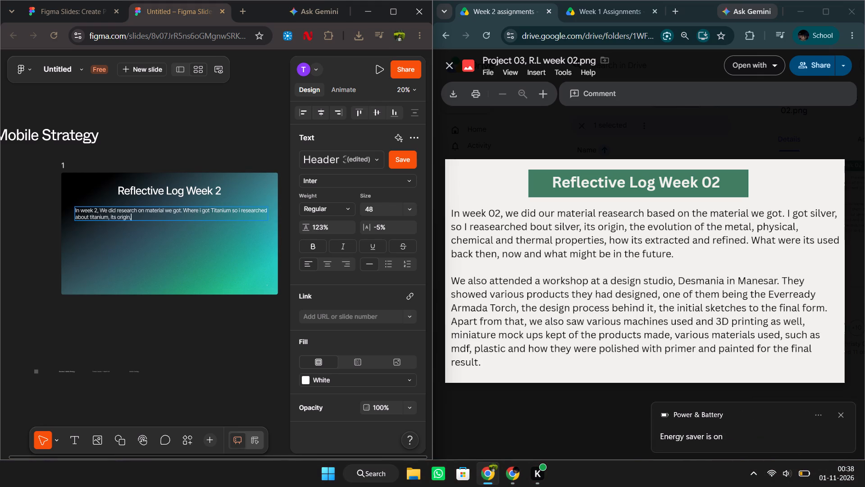
Open Metal research.pdf from the Week 1 Assignments folder in Drive.
{"action": "left_click", "coordinate": [606, 10]}
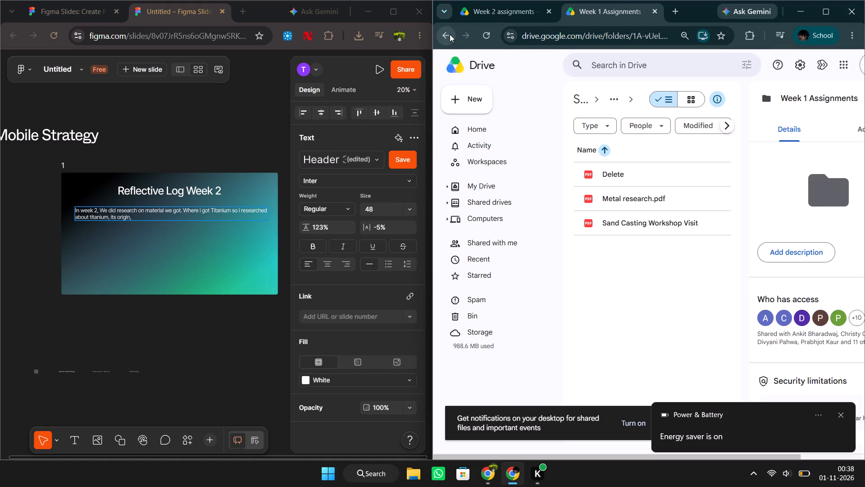
{"action": "double_click", "coordinate": [672, 203]}
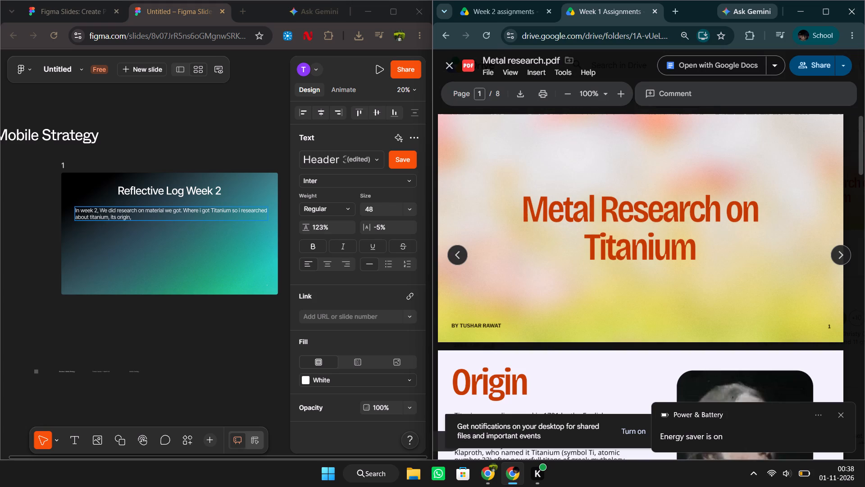
Check the reference log Project 03, R.L week 02.png in the Week 2 assignments folder again.
{"action": "left_click", "coordinate": [492, 14]}
{"action": "left_click", "coordinate": [441, 69]}
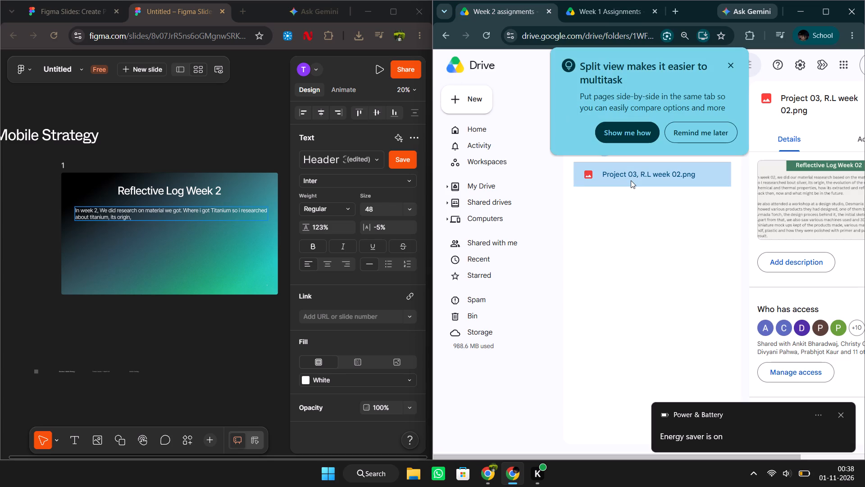
{"action": "double_click", "coordinate": [631, 180]}
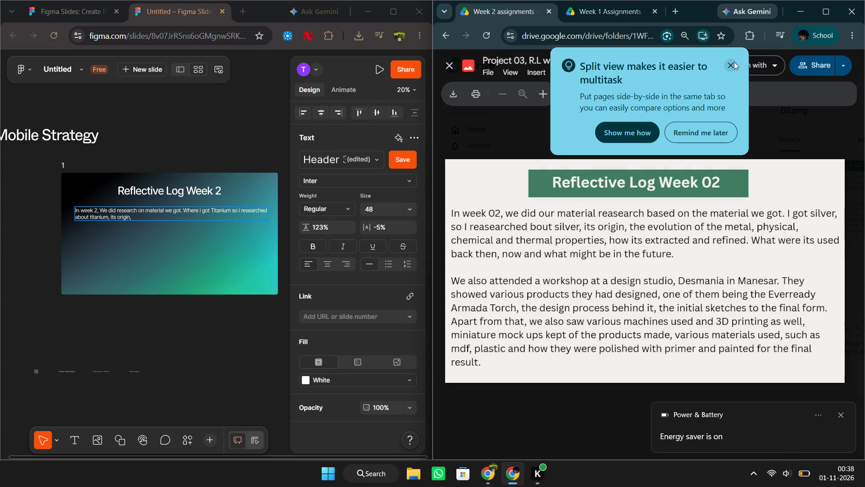
{"action": "left_click", "coordinate": [734, 62]}
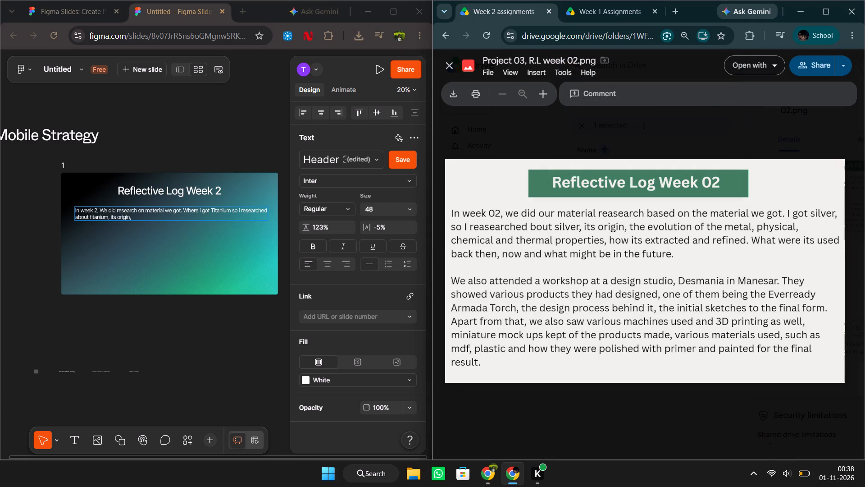
Using the headings in Metal research.pdf, continue the slide's body text after "its origin," with "Properties,".
{"action": "left_click", "coordinate": [630, 18]}
{"action": "scroll", "coordinate": [603, 322], "scroll_direction": "down", "scroll_amount": 5}
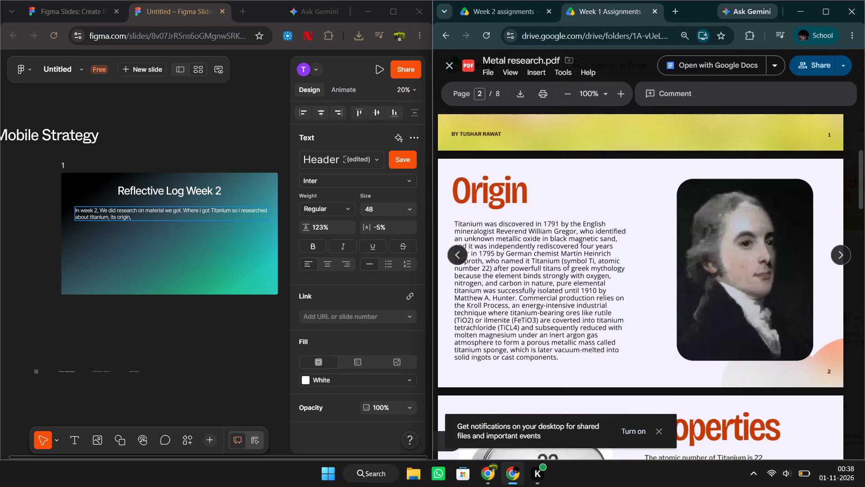
{"action": "scroll", "coordinate": [603, 322], "scroll_direction": "down", "scroll_amount": 2}
{"action": "scroll", "coordinate": [603, 322], "scroll_direction": "up", "scroll_amount": 2}
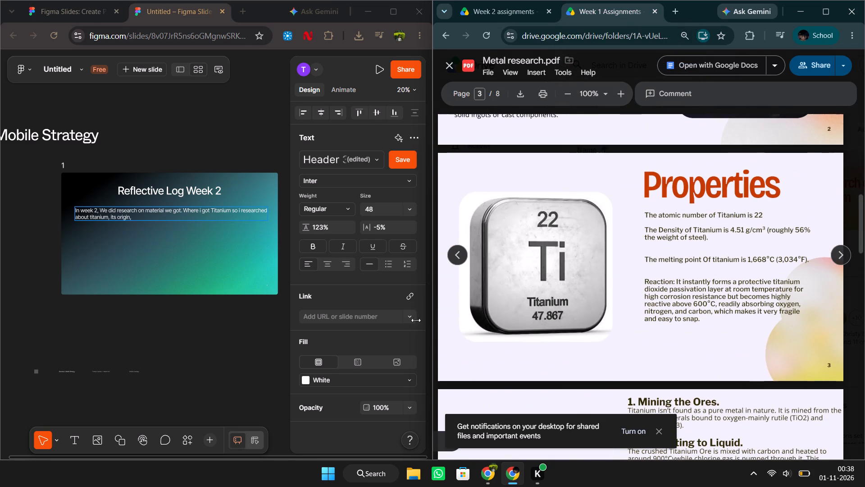
{"action": "left_click", "coordinate": [163, 216]}
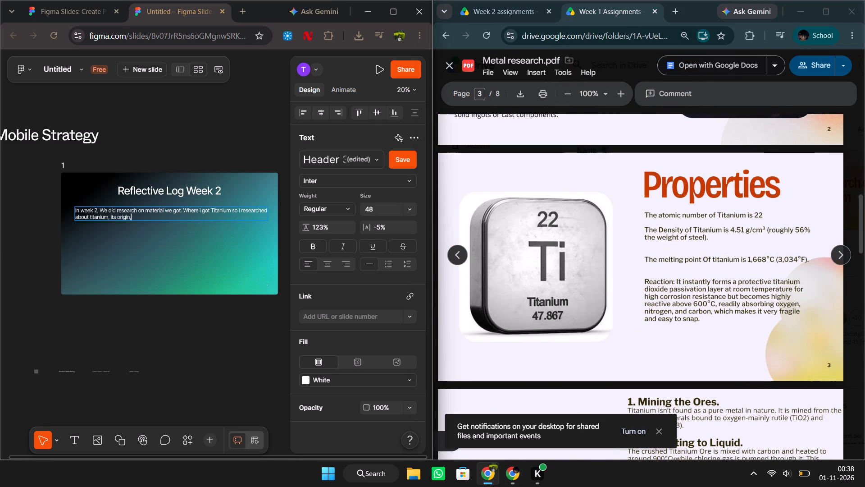
{"action": "key", "text": "space"}
{"action": "type", "text": "Properties"}
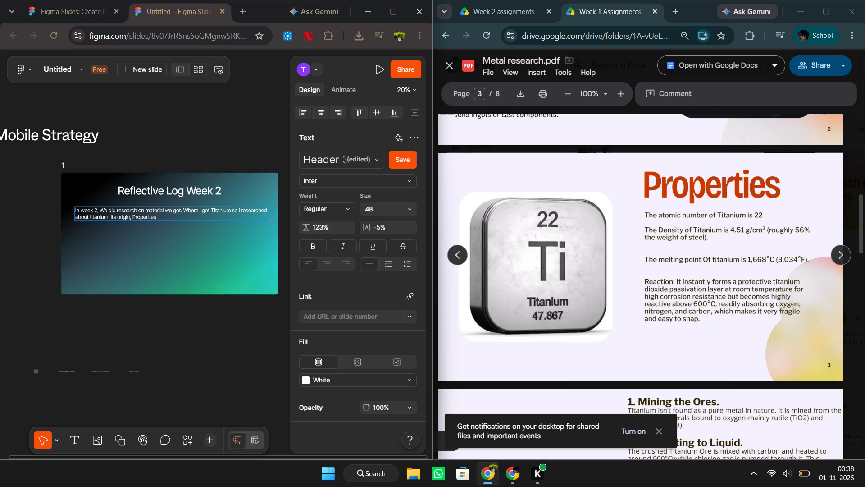
{"action": "key", "text": "comma"}
{"action": "key", "text": "space"}
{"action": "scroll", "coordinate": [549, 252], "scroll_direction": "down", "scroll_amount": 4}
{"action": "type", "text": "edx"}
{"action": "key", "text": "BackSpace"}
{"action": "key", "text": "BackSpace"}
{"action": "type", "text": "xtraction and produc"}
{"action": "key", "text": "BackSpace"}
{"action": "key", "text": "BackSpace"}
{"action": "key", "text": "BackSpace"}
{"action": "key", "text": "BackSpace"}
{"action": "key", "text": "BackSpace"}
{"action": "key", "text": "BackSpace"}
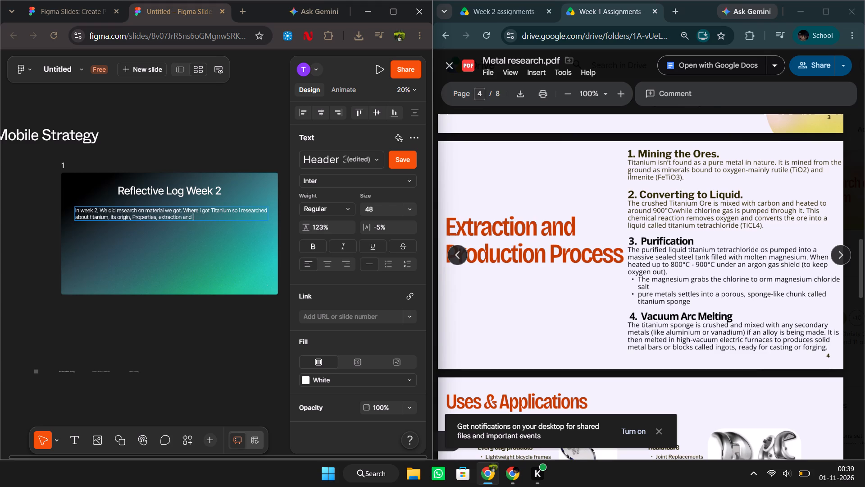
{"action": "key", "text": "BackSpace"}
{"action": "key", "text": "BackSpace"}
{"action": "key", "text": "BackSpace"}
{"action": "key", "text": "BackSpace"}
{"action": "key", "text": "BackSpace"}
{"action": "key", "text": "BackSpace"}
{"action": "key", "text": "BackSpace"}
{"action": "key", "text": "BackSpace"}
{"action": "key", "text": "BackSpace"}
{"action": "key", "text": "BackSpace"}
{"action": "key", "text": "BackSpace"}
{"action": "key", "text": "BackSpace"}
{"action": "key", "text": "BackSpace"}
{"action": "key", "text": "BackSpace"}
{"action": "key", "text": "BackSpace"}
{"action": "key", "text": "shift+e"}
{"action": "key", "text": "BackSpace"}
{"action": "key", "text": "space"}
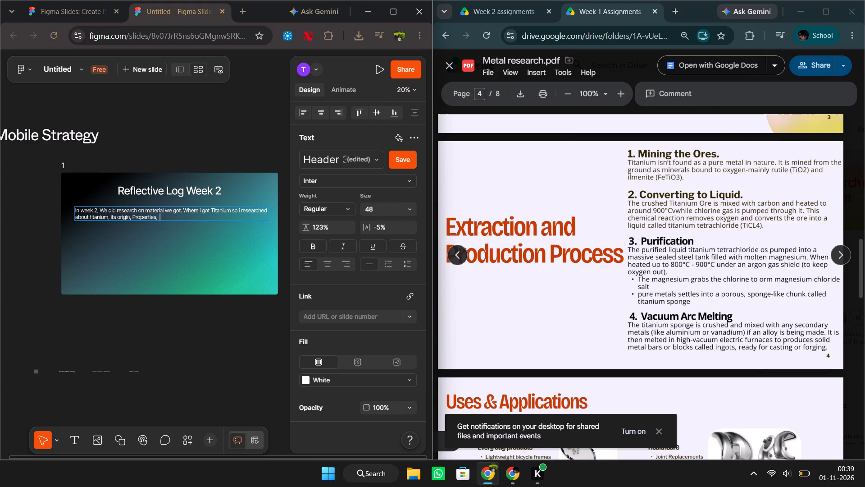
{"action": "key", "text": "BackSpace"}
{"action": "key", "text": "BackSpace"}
Continue the body text after "Properties," with "Extraction and Production Process".
{"action": "key", "text": "space"}
{"action": "type", "text": "E"}
{"action": "type", "text": "xtraction a"}
{"action": "type", "text": "nd"}
{"action": "key", "text": "space"}
{"action": "type", "text": "Prod"}
{"action": "type", "text": "uct"}
{"action": "type", "text": "uction"}
{"action": "key", "text": "space"}
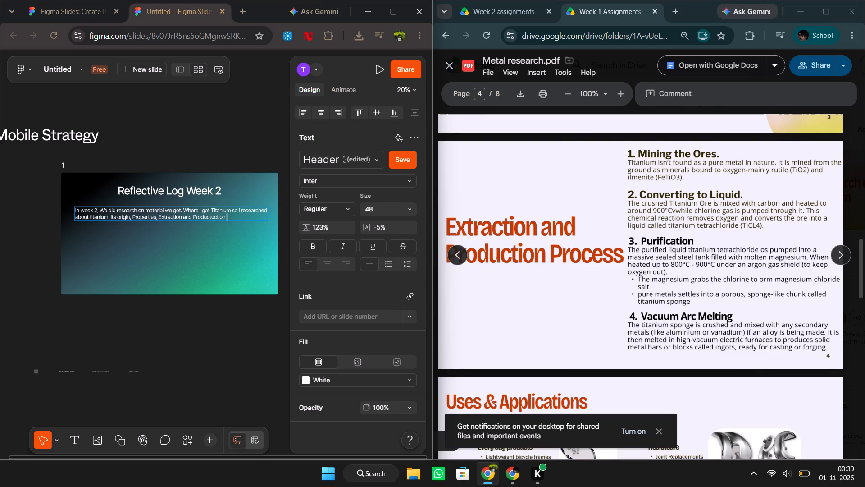
{"action": "key", "text": "BackSpace"}
{"action": "key", "text": "BackSpace"}
{"action": "key", "text": "BackSpace"}
{"action": "key", "text": "BackSpace"}
{"action": "key", "text": "BackSpace"}
{"action": "key", "text": "BackSpace"}
{"action": "key", "text": "BackSpace"}
{"action": "type", "text": "ion"}
{"action": "key", "text": "space"}
{"action": "type", "text": "Proces"}
{"action": "key", "text": "space"}
{"action": "key", "text": "BackSpace"}
{"action": "type", "text": "s"}
{"action": "key", "text": "space"}
Extend the body text after "Production Process" with ", Uses & Applications", following the research PDF's next heading.
{"action": "scroll", "coordinate": [744, 318], "scroll_direction": "down", "scroll_amount": 2}
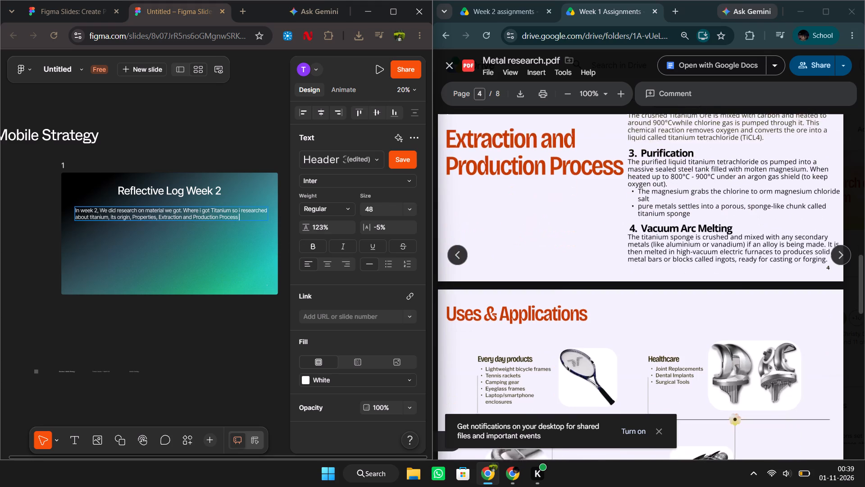
{"action": "scroll", "coordinate": [744, 318], "scroll_direction": "down", "scroll_amount": 2}
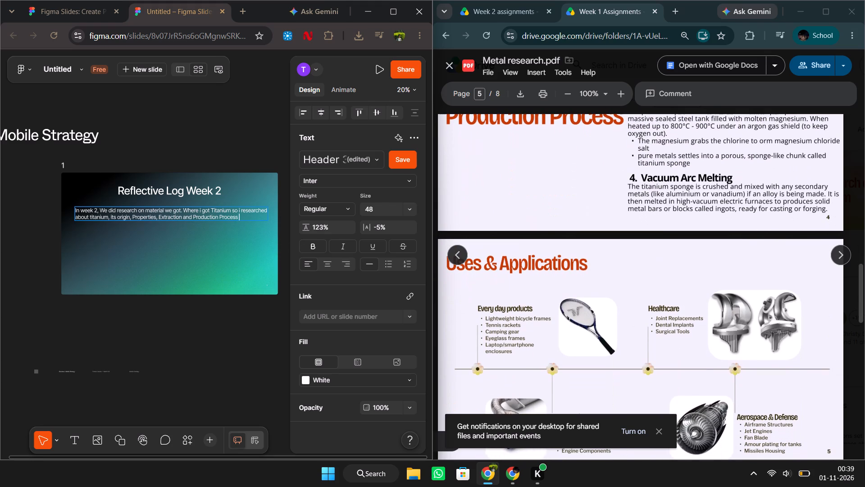
{"action": "key", "text": "BackSpace"}
{"action": "type", "text": ","}
{"action": "key", "text": "space"}
{"action": "type", "text": "Uses"}
{"action": "key", "text": "space"}
{"action": "key", "text": "s"}
{"action": "key", "text": "BackSpace"}
{"action": "key", "text": "shift+ampersand"}
{"action": "key", "text": "space"}
{"action": "type", "text": "Ap"}
{"action": "type", "text": "plication"}
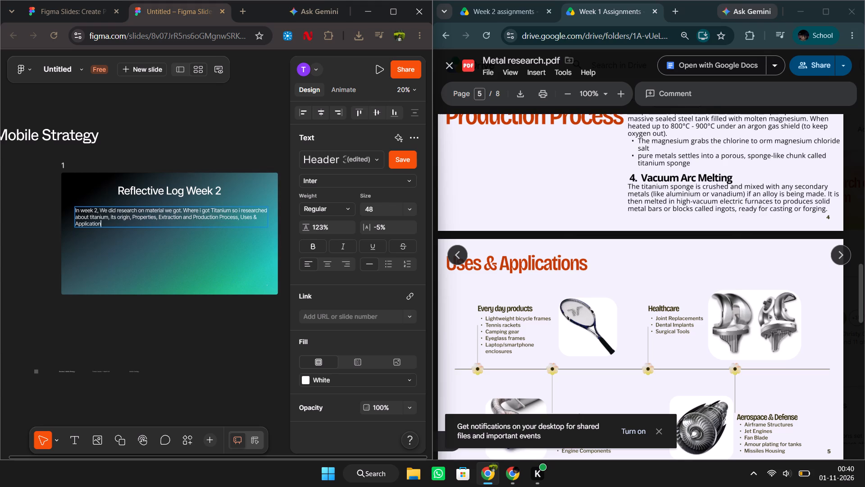
{"action": "type", "text": "s"}
{"action": "key", "text": "space"}
Extend the body text after "Uses & Applications" with ", Economic & Market Significance", following the research PDF's next heading.
{"action": "scroll", "coordinate": [649, 303], "scroll_direction": "down", "scroll_amount": 5}
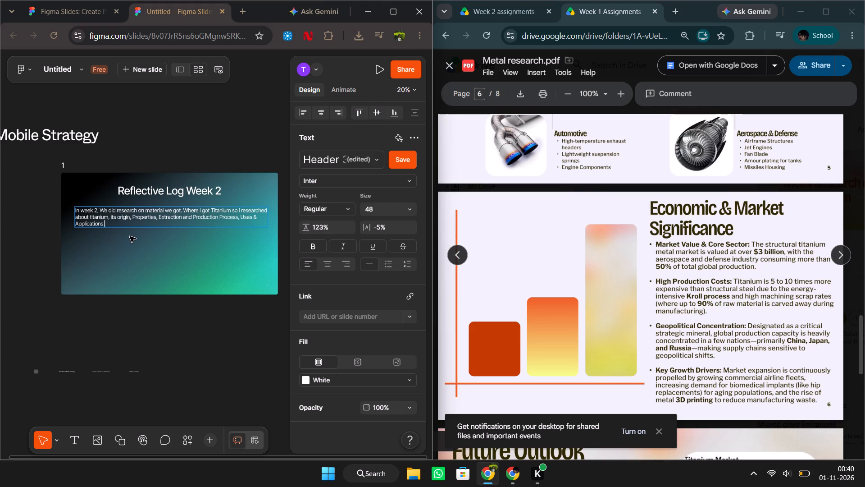
{"action": "type", "text": "Economic"}
{"action": "key", "text": "BackSpace"}
{"action": "key", "text": "BackSpace"}
{"action": "key", "text": "BackSpace"}
{"action": "key", "text": "BackSpace"}
{"action": "key", "text": "BackSpace"}
{"action": "key", "text": "BackSpace"}
{"action": "key", "text": "BackSpace"}
{"action": "key", "text": "BackSpace"}
{"action": "key", "text": "BackSpace"}
{"action": "type", "text": ", Economic"}
{"action": "key", "text": "space"}
{"action": "key", "text": "shift+ampersand"}
{"action": "key", "text": "space"}
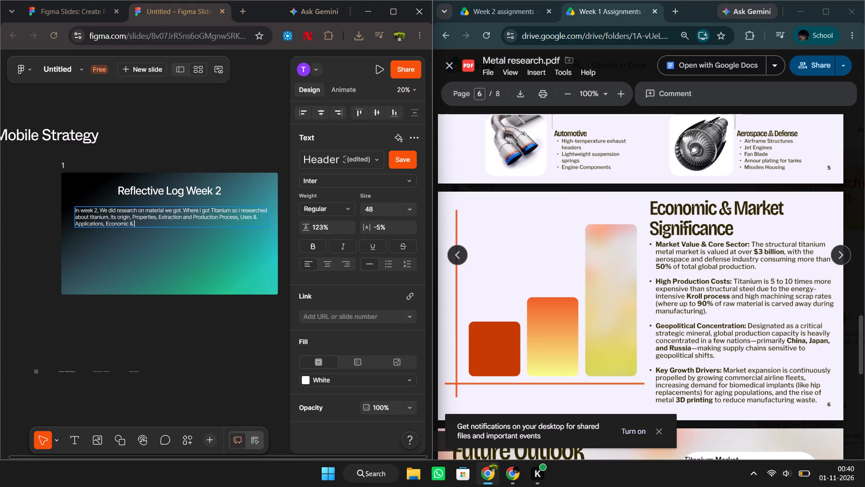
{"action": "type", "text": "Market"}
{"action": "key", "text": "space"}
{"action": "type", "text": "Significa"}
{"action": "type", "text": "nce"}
Extend the body text after "Economic & Market Significance" with "Future Outlook", following the research PDF's next heading.
{"action": "scroll", "coordinate": [590, 242], "scroll_direction": "down", "scroll_amount": 4}
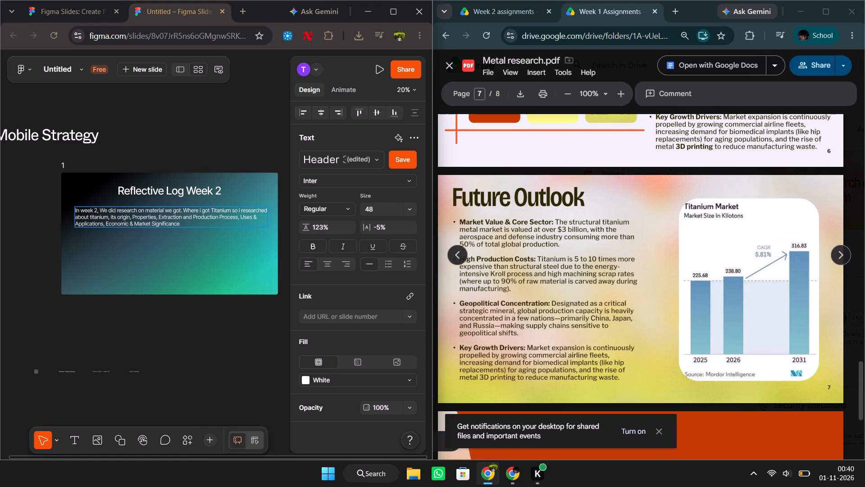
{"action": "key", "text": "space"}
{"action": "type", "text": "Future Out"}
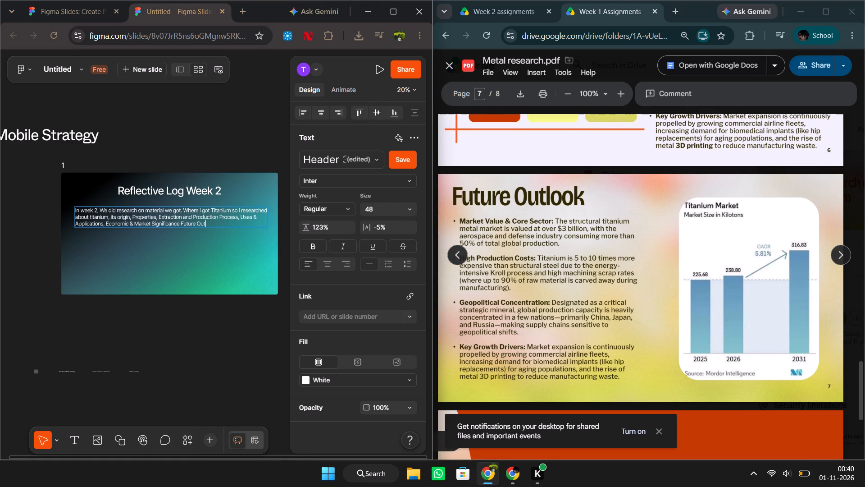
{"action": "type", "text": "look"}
Review the closing pages of Metal research.pdf, from Economic & Market Significance onward, for any headings still missing from the slide text.
{"action": "scroll", "coordinate": [569, 211], "scroll_direction": "down", "scroll_amount": 1}
{"action": "scroll", "coordinate": [569, 211], "scroll_direction": "up", "scroll_amount": 1}
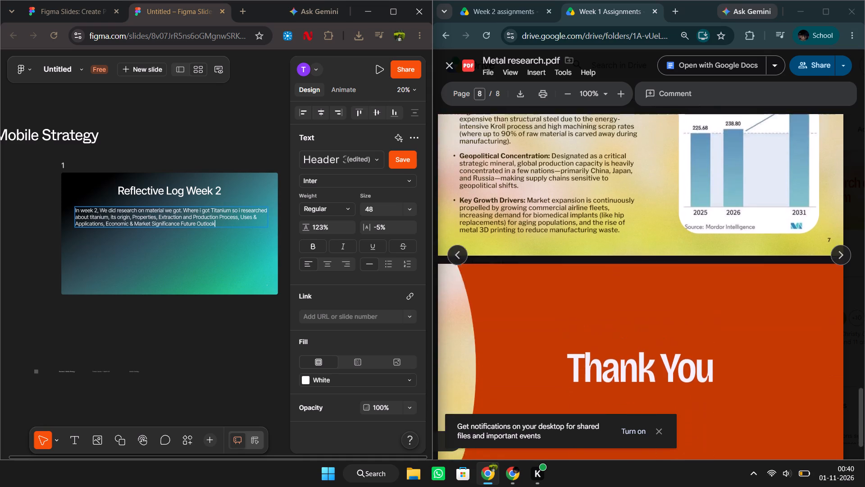
{"action": "scroll", "coordinate": [569, 211], "scroll_direction": "up", "scroll_amount": 3}
{"action": "scroll", "coordinate": [569, 211], "scroll_direction": "down", "scroll_amount": 1}
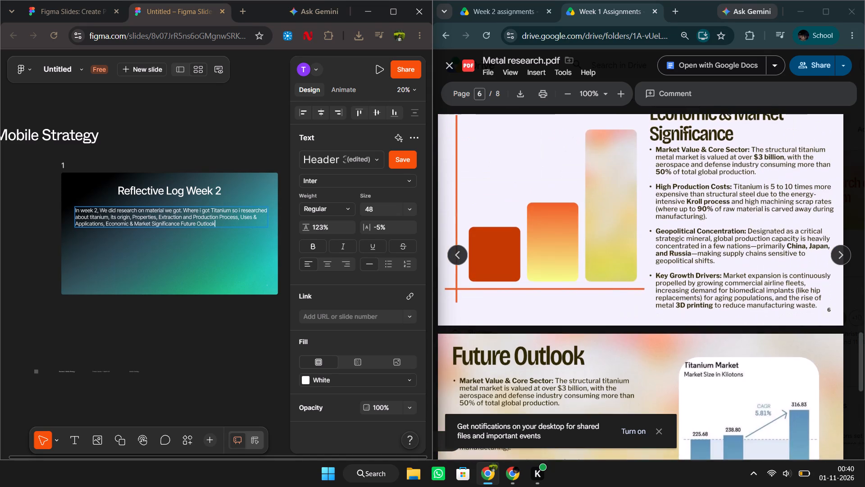
{"action": "scroll", "coordinate": [569, 211], "scroll_direction": "down", "scroll_amount": 1}
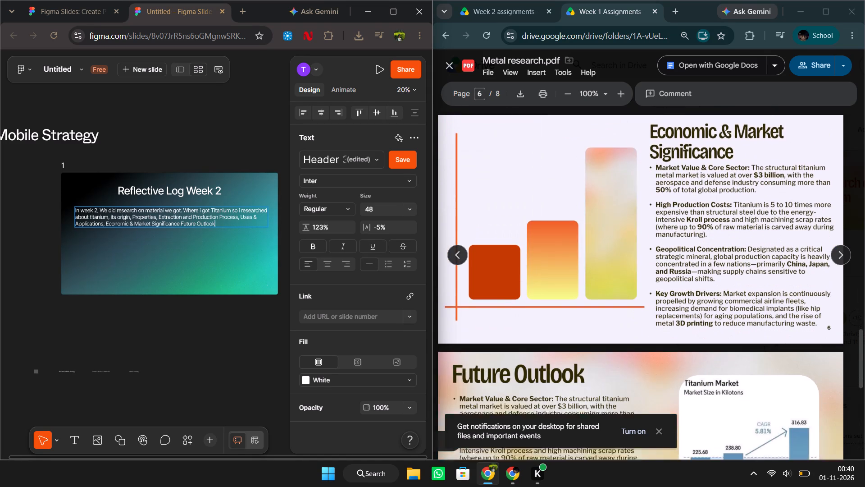
{"action": "scroll", "coordinate": [569, 211], "scroll_direction": "down", "scroll_amount": 1}
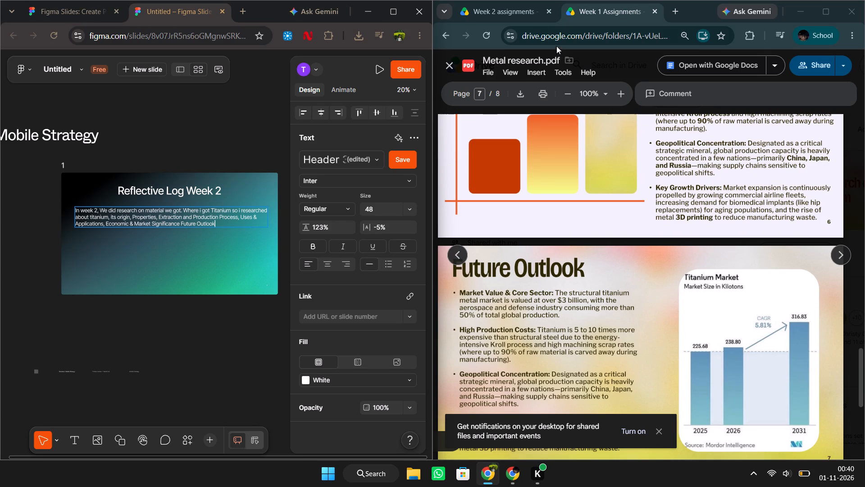
Bring up the reference log Project 03, R.L week 02.png and return to the end of the slide's body text to continue it.
{"action": "left_click", "coordinate": [509, 12]}
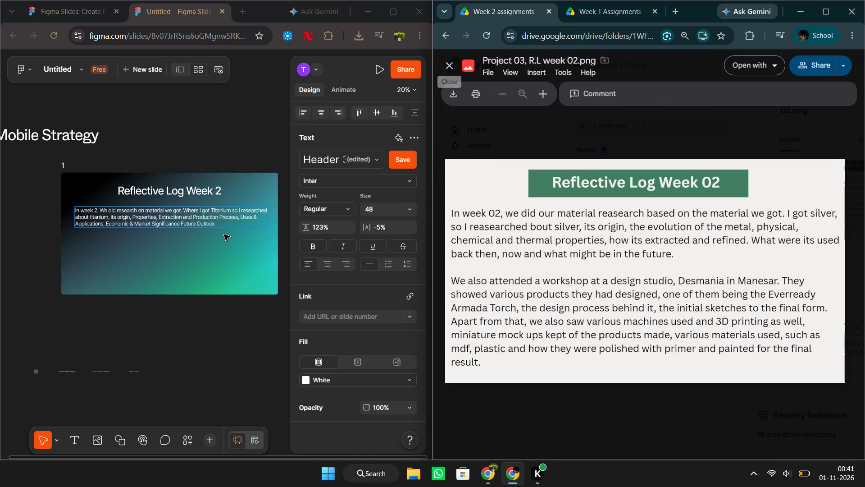
{"action": "left_click", "coordinate": [235, 226]}
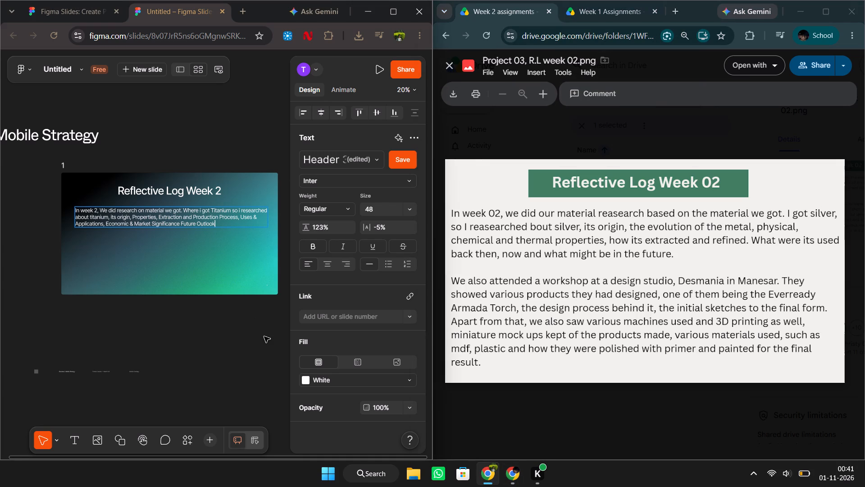
End the body text's first paragraph with a full stop and leave a blank line before a new paragraph.
{"action": "key", "text": "period"}
{"action": "key", "text": "Return"}
{"action": "key", "text": "Return"}
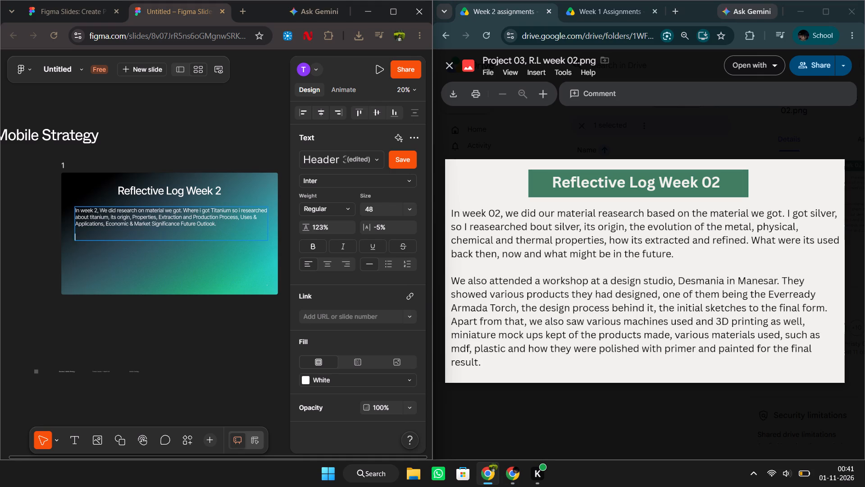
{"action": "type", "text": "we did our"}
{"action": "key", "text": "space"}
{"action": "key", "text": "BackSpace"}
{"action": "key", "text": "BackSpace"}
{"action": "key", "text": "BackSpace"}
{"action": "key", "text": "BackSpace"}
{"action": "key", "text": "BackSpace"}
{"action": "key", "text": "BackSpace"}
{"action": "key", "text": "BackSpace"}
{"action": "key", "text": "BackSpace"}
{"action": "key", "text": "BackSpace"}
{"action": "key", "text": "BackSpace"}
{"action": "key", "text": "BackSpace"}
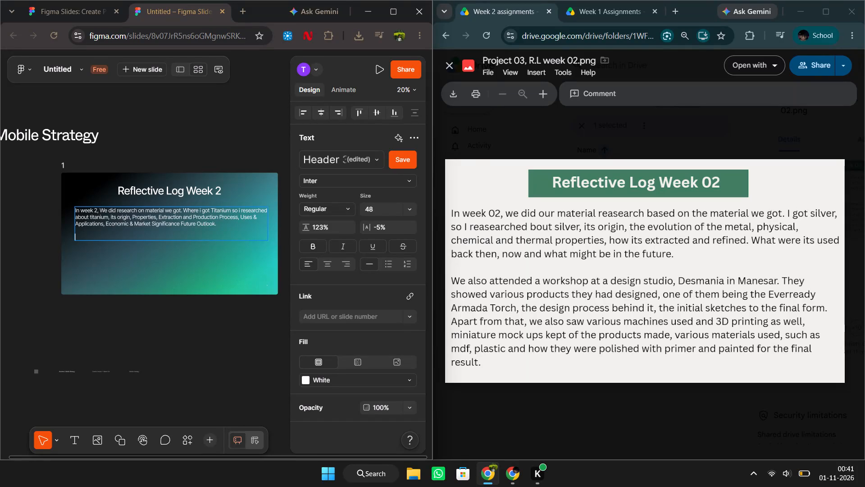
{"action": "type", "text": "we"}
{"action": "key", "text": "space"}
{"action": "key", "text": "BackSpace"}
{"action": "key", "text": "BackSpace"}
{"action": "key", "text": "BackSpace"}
Write the second paragraph's opening sentence: "We also attended a workshop at a esign studio, Desmania located in manesar.".
{"action": "type", "text": "We also attended a"}
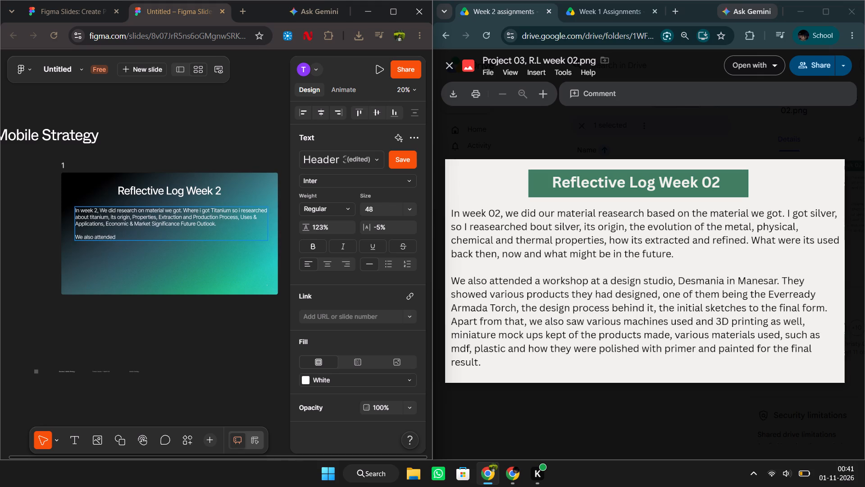
{"action": "key", "text": "space"}
{"action": "type", "text": "workshop at a esign st"}
{"action": "type", "text": "udio"}
{"action": "key", "text": "space"}
{"action": "key", "text": "BackSpace"}
{"action": "type", "text": ", Desmania"}
{"action": "key", "text": "space"}
{"action": "type", "text": "LO"}
{"action": "key", "text": "BackSpace"}
{"action": "key", "text": "BackSpace"}
{"action": "type", "text": "located n"}
{"action": "key", "text": "BackSpace"}
{"action": "type", "text": "in manesar"}
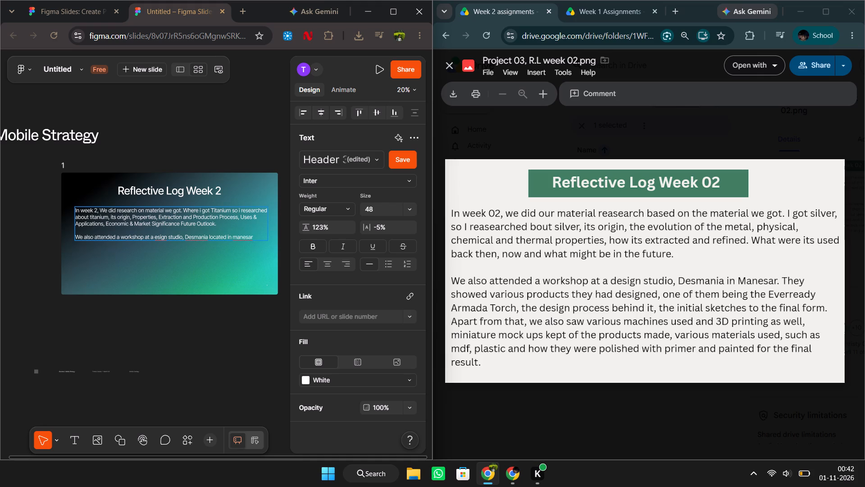
{"action": "key", "text": "period"}
{"action": "key", "text": "space"}
Continue the second paragraph with a new sentence beginning "They showed", modelled on the reference log.
{"action": "type", "text": "They"}
{"action": "key", "text": "space"}
{"action": "type", "text": "showed"}
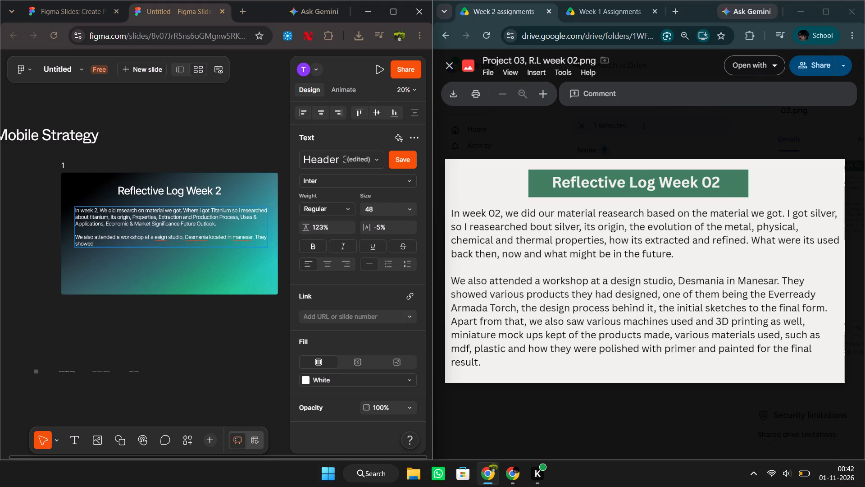
{"action": "key", "text": "space"}
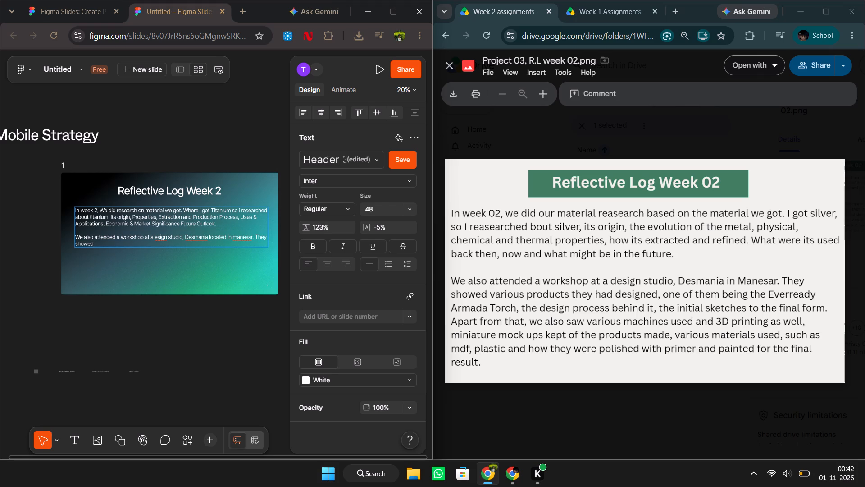
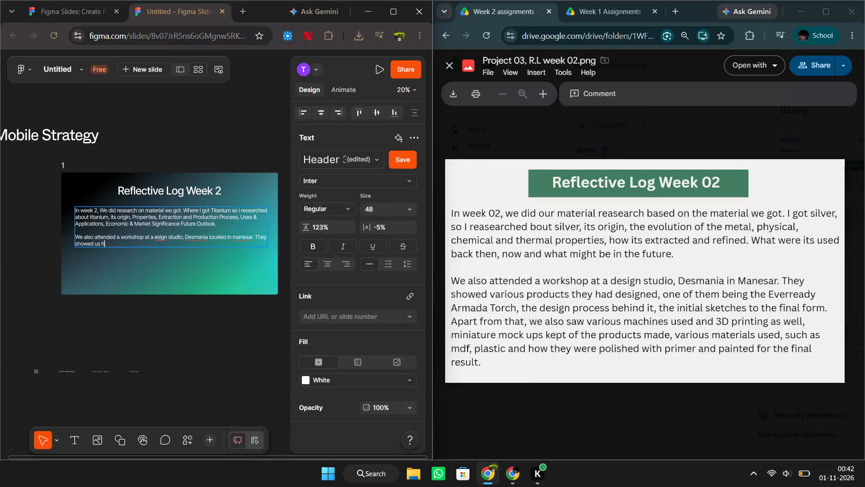
Continue the second paragraph after "They showed us" with "who they have worked with with and even showd".
{"action": "key", "text": "BackSpace"}
{"action": "type", "text": "who they have worked"}
{"action": "key", "text": "BackSpace"}
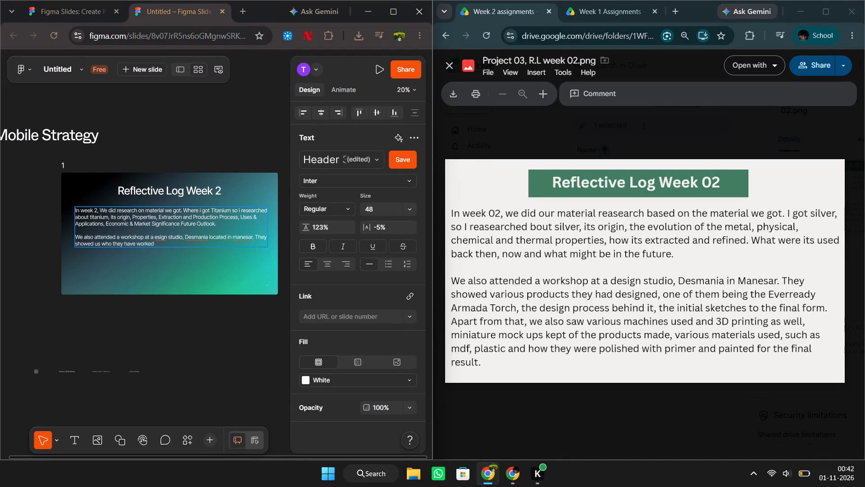
{"action": "type", "text": "d with with"}
{"action": "key", "text": "space"}
{"action": "type", "text": "and even showd"}
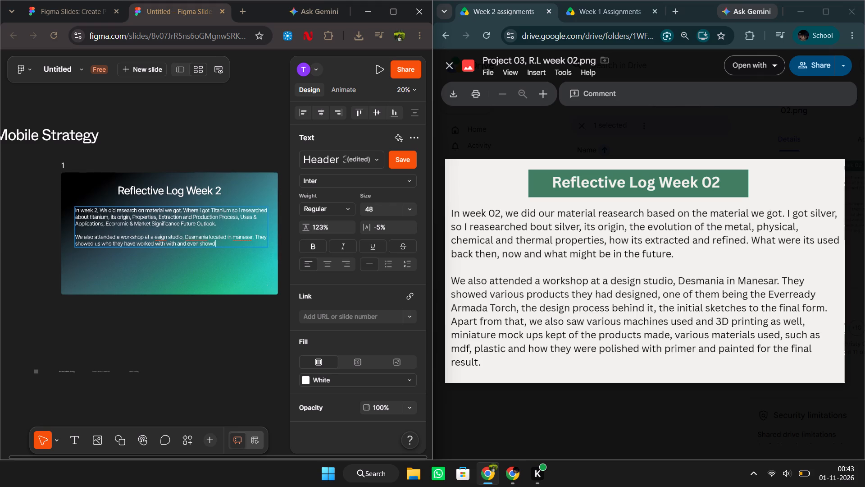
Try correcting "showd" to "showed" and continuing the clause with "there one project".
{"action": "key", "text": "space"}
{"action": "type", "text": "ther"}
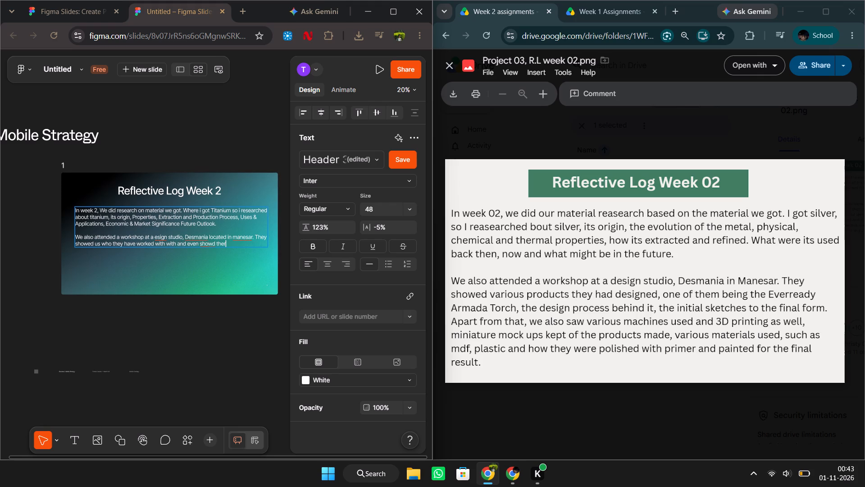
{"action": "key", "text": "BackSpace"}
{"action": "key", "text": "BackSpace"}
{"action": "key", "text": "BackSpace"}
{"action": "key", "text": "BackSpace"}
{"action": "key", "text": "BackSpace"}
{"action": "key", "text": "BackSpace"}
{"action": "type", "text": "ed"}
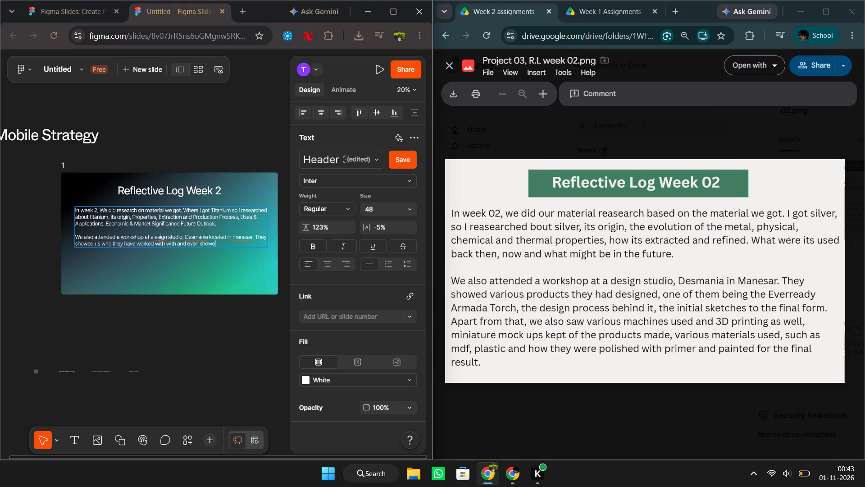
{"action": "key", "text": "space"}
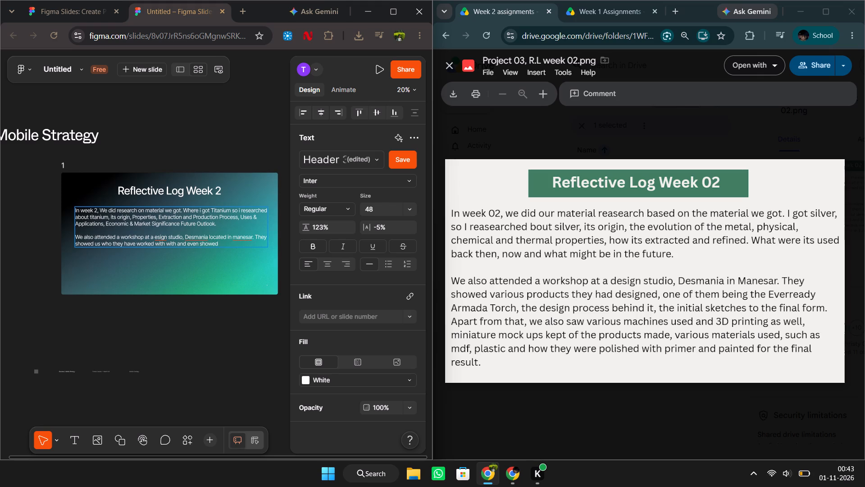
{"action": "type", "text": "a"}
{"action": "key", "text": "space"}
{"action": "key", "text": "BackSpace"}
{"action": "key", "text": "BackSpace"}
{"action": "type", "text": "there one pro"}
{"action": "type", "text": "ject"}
Replace the unfinished wording after "worked with with and" with "they even showed a project they worked on".
{"action": "key", "text": "BackSpace"}
{"action": "key", "text": "BackSpace"}
{"action": "key", "text": "BackSpace"}
{"action": "key", "text": "BackSpace"}
{"action": "key", "text": "BackSpace"}
{"action": "key", "text": "BackSpace"}
{"action": "key", "text": "BackSpace"}
{"action": "key", "text": "BackSpace"}
{"action": "key", "text": "BackSpace"}
{"action": "key", "text": "BackSpace"}
{"action": "key", "text": "BackSpace"}
{"action": "key", "text": "BackSpace"}
{"action": "key", "text": "BackSpace"}
{"action": "key", "text": "BackSpace"}
{"action": "key", "text": "BackSpace"}
{"action": "key", "text": "BackSpace"}
{"action": "key", "text": "BackSpace"}
{"action": "key", "text": "BackSpace"}
{"action": "key", "text": "BackSpace"}
{"action": "key", "text": "BackSpace"}
{"action": "key", "text": "BackSpace"}
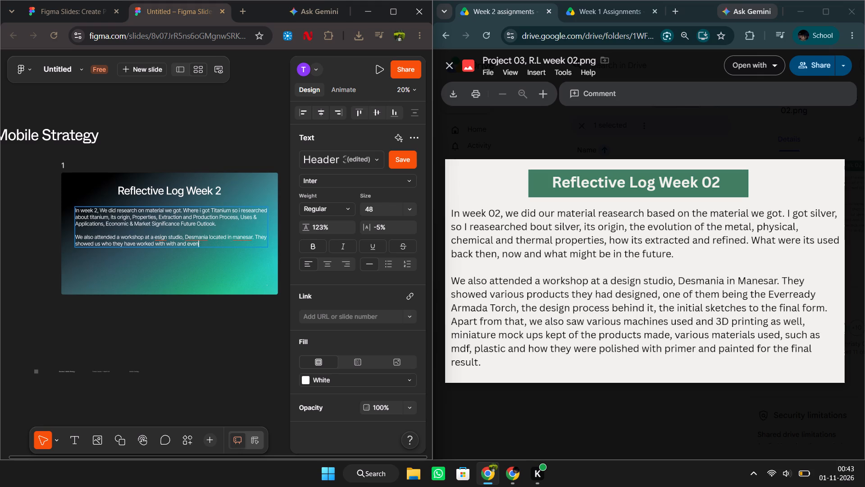
{"action": "key", "text": "BackSpace"}
{"action": "key", "text": "BackSpace"}
{"action": "key", "text": "BackSpace"}
{"action": "type", "text": "they even showed a project they wor"}
{"action": "type", "text": "ked on"}
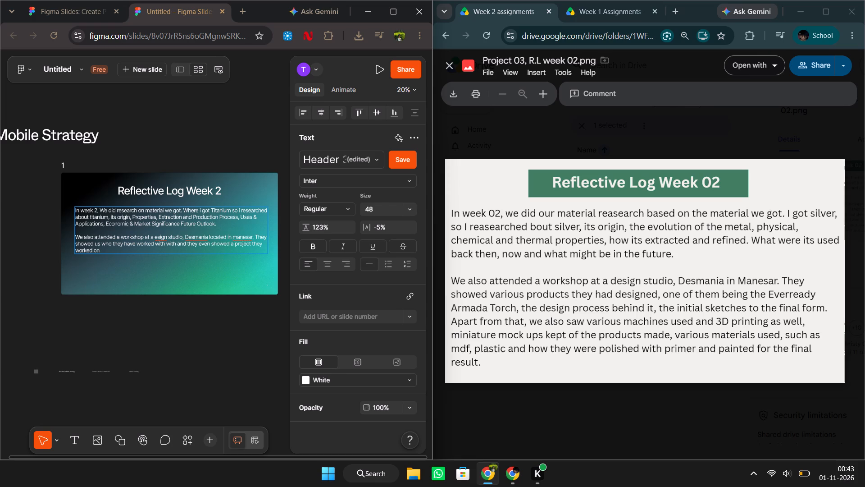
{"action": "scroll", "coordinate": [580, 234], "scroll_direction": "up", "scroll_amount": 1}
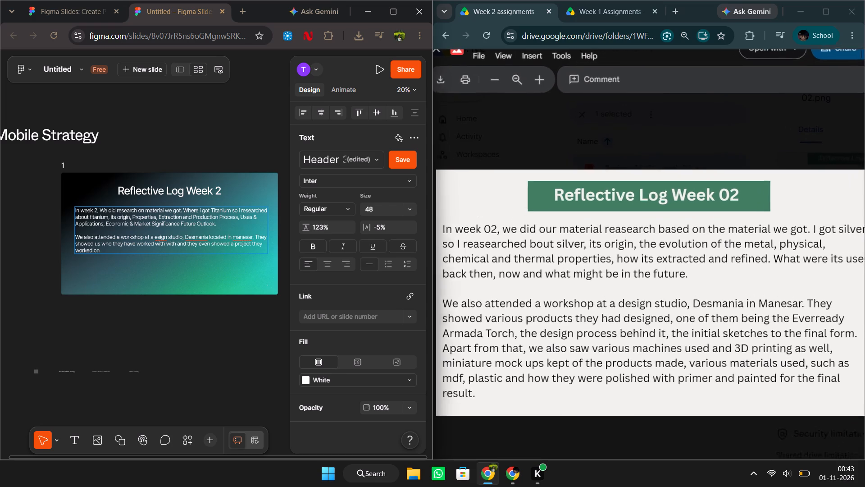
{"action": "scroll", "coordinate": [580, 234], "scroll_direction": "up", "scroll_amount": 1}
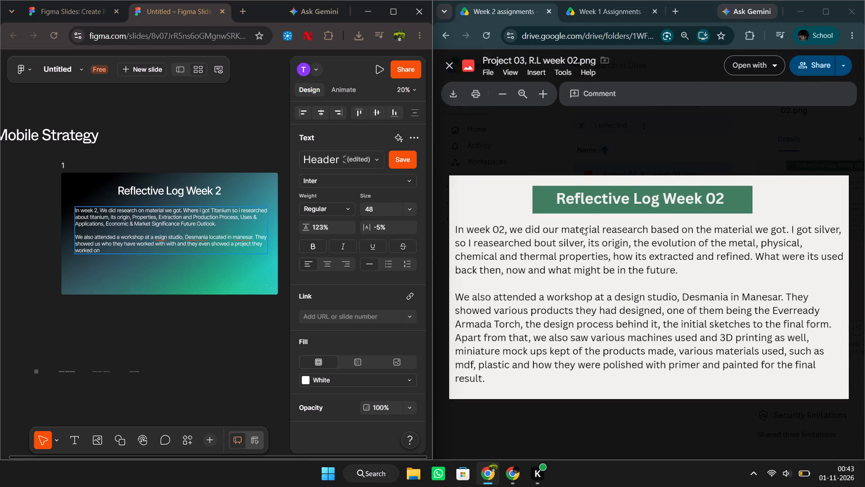
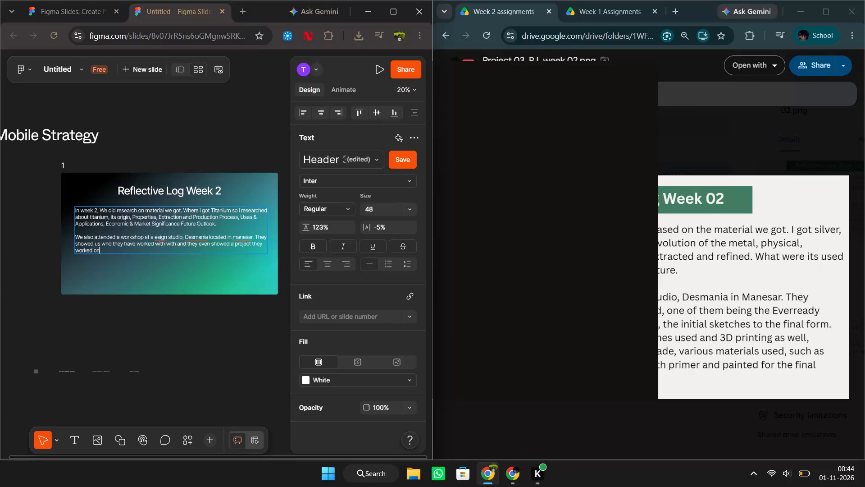
Reopen the Project 03, R.L week 02.png reference log from the Drive folder for viewing.
{"action": "left_click", "coordinate": [723, 152]}
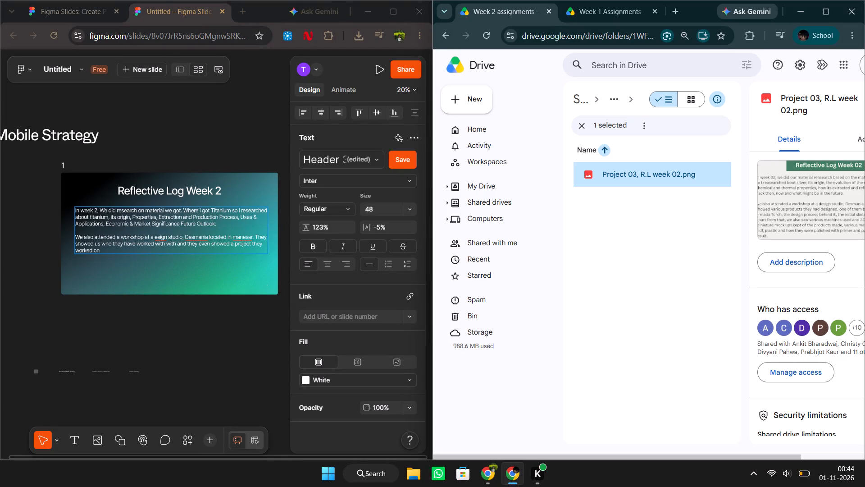
{"action": "left_click", "coordinate": [623, 169]}
{"action": "left_click_drag", "start_coordinate": [623, 169], "coordinate": [161, 274]}
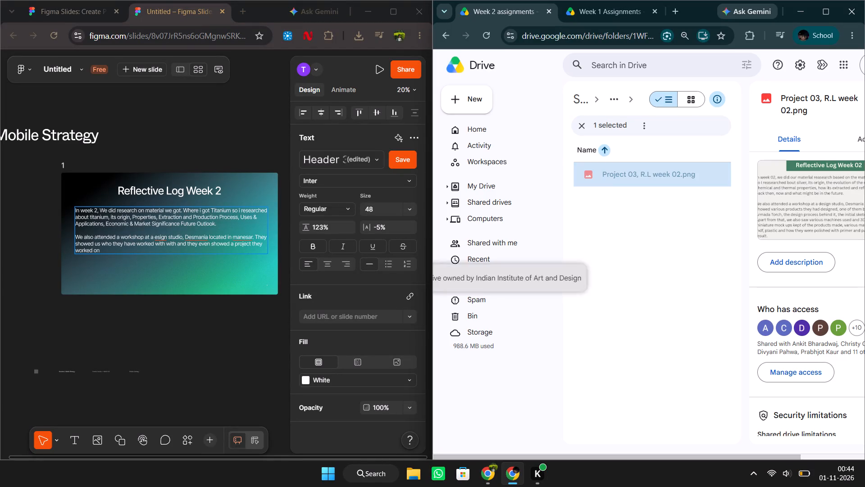
{"action": "left_click_drag", "start_coordinate": [161, 274], "coordinate": [460, 222]}
{"action": "double_click", "coordinate": [639, 178]}
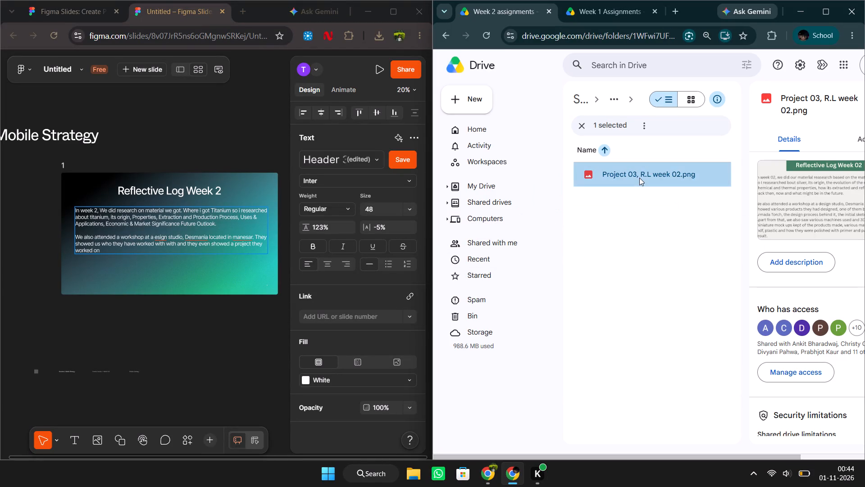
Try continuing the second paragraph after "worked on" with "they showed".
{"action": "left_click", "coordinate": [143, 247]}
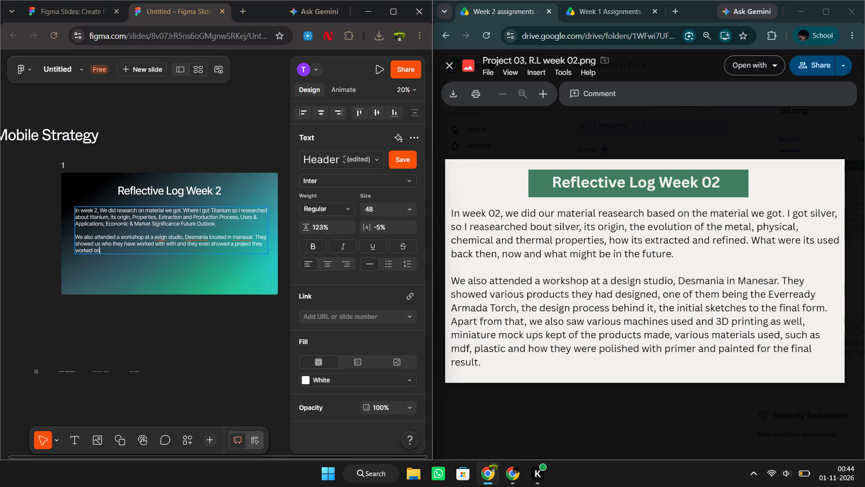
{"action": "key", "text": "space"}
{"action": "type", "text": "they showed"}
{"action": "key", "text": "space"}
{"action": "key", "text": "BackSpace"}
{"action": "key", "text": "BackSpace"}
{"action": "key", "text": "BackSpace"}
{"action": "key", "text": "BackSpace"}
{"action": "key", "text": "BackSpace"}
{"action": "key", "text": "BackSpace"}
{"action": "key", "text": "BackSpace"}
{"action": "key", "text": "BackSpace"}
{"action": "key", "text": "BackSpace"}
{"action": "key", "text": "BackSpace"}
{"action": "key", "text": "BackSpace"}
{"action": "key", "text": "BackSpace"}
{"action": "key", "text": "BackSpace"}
End the sentence after "worked on" and start a new one reading "They showed us how they brainstorm the idea".
{"action": "type", "text": ". they sj"}
{"action": "key", "text": "BackSpace"}
{"action": "key", "text": "BackSpace"}
{"action": "key", "text": "BackSpace"}
{"action": "key", "text": "BackSpace"}
{"action": "key", "text": "BackSpace"}
{"action": "key", "text": "BackSpace"}
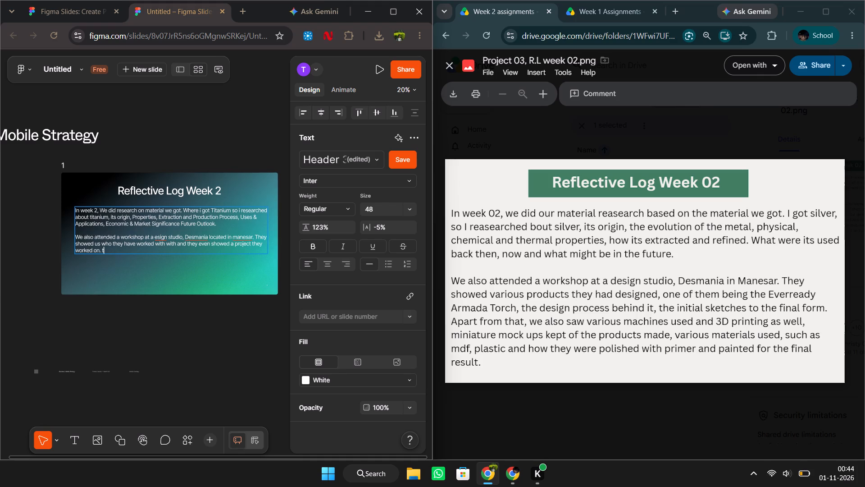
{"action": "key", "text": "BackSpace"}
{"action": "type", "text": "They showed us how"}
{"action": "key", "text": "space"}
{"action": "type", "text": "they Bran"}
{"action": "key", "text": "BackSpace"}
{"action": "key", "text": "BackSpace"}
{"action": "key", "text": "BackSpace"}
{"action": "key", "text": "BackSpace"}
{"action": "type", "text": "brainstorm the idea"}
{"action": "key", "text": "space"}
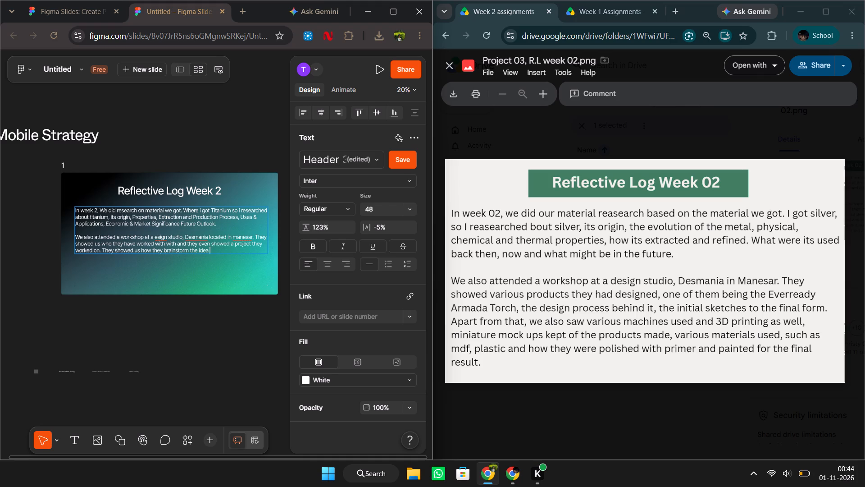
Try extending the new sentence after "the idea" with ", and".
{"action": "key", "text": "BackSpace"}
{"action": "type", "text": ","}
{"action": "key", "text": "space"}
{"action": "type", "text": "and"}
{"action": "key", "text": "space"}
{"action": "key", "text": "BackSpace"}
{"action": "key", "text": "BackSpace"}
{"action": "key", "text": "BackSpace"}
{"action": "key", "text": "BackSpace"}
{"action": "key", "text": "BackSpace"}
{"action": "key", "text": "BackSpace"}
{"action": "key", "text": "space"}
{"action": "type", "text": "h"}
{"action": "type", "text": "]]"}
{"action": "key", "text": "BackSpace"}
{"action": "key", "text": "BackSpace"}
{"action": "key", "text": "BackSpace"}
Replace "the idea" after "brainstorm" with "it with ideation and iteration".
{"action": "key", "text": "BackSpace"}
{"action": "key", "text": "BackSpace"}
{"action": "key", "text": "BackSpace"}
{"action": "key", "text": "BackSpace"}
{"action": "key", "text": "BackSpace"}
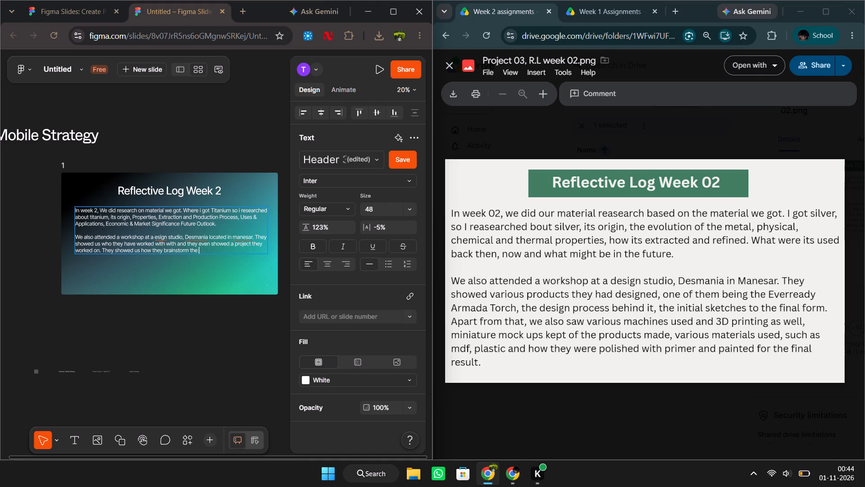
{"action": "key", "text": "BackSpace"}
{"action": "key", "text": "BackSpace"}
{"action": "key", "text": "BackSpace"}
{"action": "key", "text": "BackSpace"}
{"action": "type", "text": "it"}
{"action": "key", "text": "space"}
{"action": "type", "text": "with ideation and iteration"}
{"action": "key", "text": "space"}
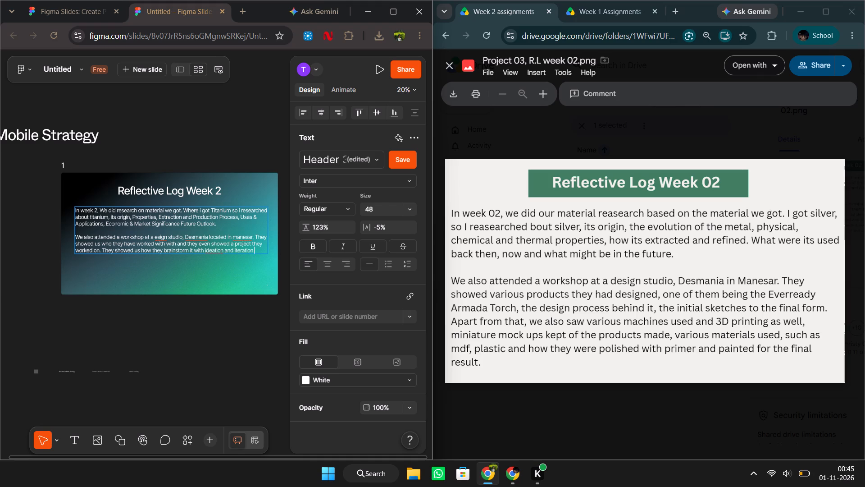
Continue the sentence after "iteration" with "while".
{"action": "type", "text": "wiht"}
{"action": "key", "text": "BackSpace"}
{"action": "key", "text": "BackSpace"}
{"action": "key", "text": "BackSpace"}
{"action": "type", "text": "hile"}
{"action": "key", "text": "space"}
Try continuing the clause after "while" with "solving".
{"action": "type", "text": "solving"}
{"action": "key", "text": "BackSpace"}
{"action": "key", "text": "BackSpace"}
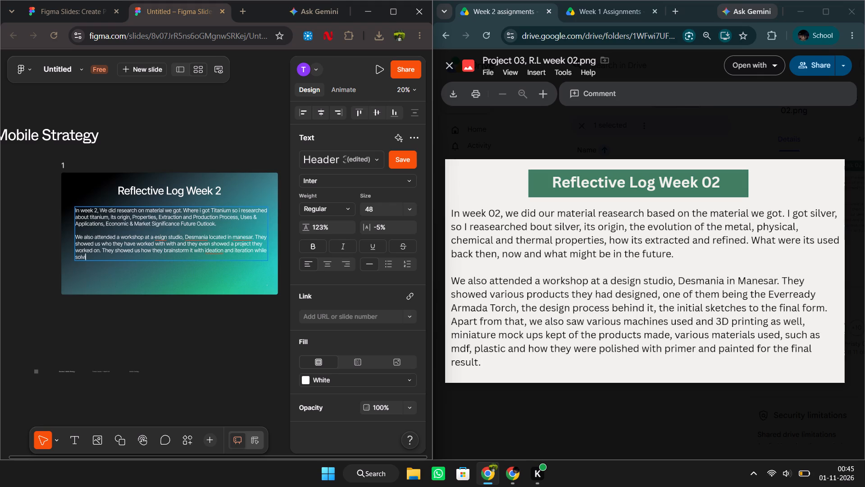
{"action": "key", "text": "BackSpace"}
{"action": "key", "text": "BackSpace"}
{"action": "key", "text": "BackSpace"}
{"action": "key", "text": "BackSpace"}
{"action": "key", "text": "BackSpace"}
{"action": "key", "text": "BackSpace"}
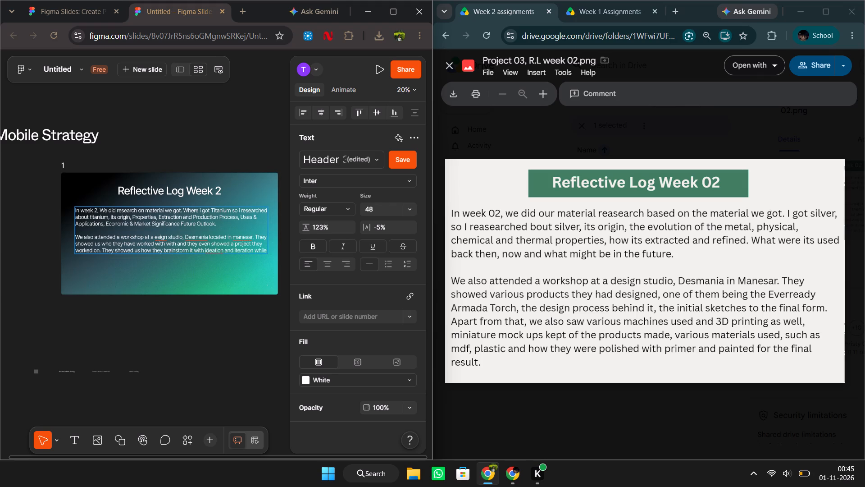
Add "being" after "while" at the end of the second paragraph.
{"action": "key", "text": "space"}
{"action": "type", "text": "being"}
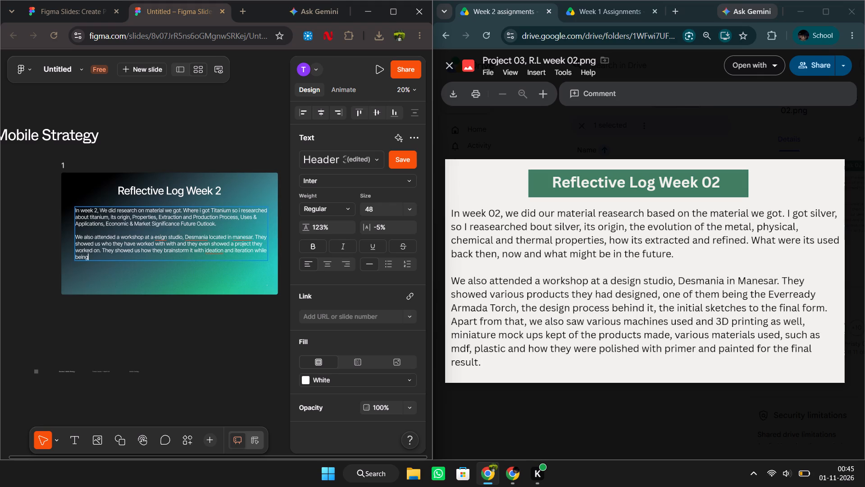
{"action": "key", "text": "space"}
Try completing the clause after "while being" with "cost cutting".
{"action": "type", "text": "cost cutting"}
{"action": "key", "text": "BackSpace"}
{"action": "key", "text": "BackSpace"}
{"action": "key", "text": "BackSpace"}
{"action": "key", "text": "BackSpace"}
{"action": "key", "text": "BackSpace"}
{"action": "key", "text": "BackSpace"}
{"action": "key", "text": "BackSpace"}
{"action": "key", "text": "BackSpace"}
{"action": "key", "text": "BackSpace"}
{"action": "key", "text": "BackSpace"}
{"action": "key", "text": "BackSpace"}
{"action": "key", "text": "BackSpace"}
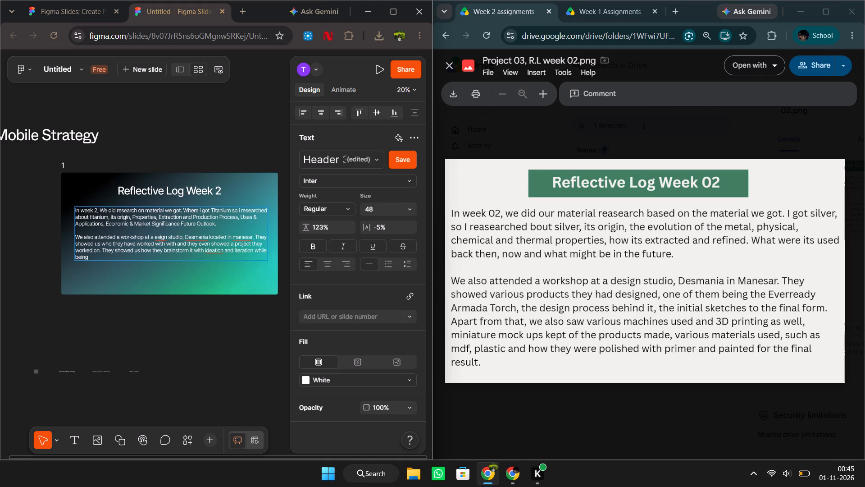
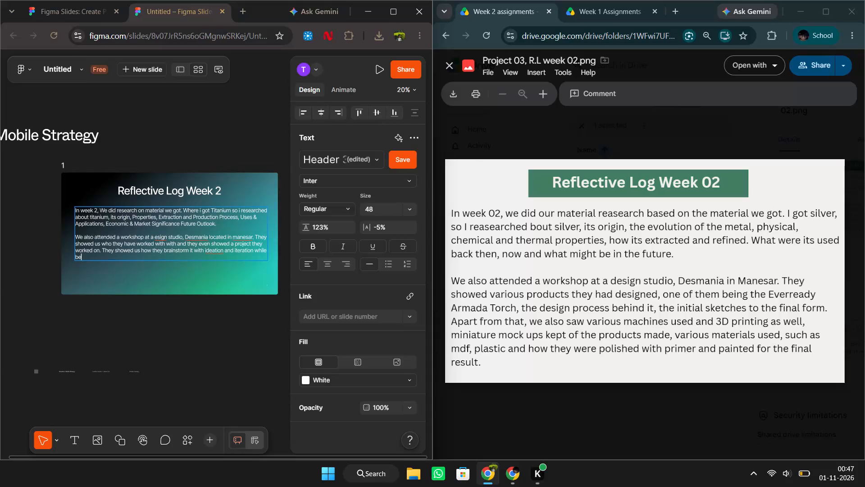
Delete the unfinished "while be" clause and end the second paragraph's sentence after "iteration" with a period.
{"action": "key", "text": "BackSpace"}
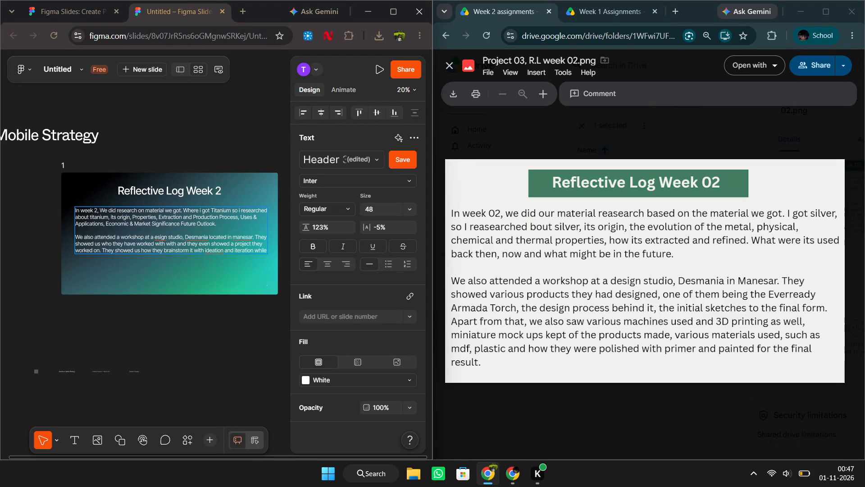
{"action": "key", "text": "BackSpace"}
{"action": "key", "text": "BackSpace"}
{"action": "key", "text": "BackSpace"}
{"action": "key", "text": "BackSpace"}
{"action": "key", "text": "BackSpace"}
{"action": "key", "text": "BackSpace"}
{"action": "key", "text": "BackSpace"}
{"action": "key", "text": "period"}
{"action": "key", "text": "space"}
Start a new sentence in the second paragraph reading "Apart from that, we also saw various machines used as".
{"action": "type", "text": "A[a"}
{"action": "key", "text": "BackSpace"}
{"action": "key", "text": "BackSpace"}
{"action": "type", "text": "part from"}
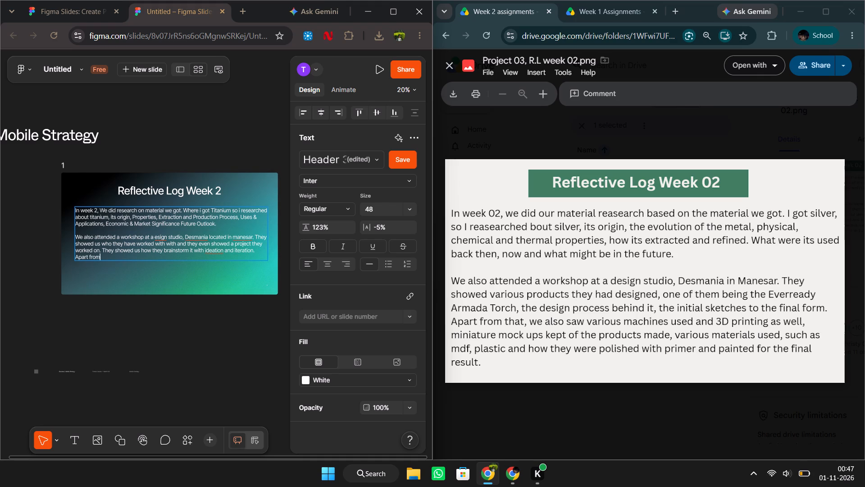
{"action": "key", "text": "space"}
{"action": "type", "text": "that, we"}
{"action": "key", "text": "space"}
{"action": "type", "text": "also saw w"}
{"action": "key", "text": "BackSpace"}
{"action": "type", "text": "various machines w"}
{"action": "key", "text": "BackSpace"}
{"action": "type", "text": "used as"}
{"action": "key", "text": "space"}
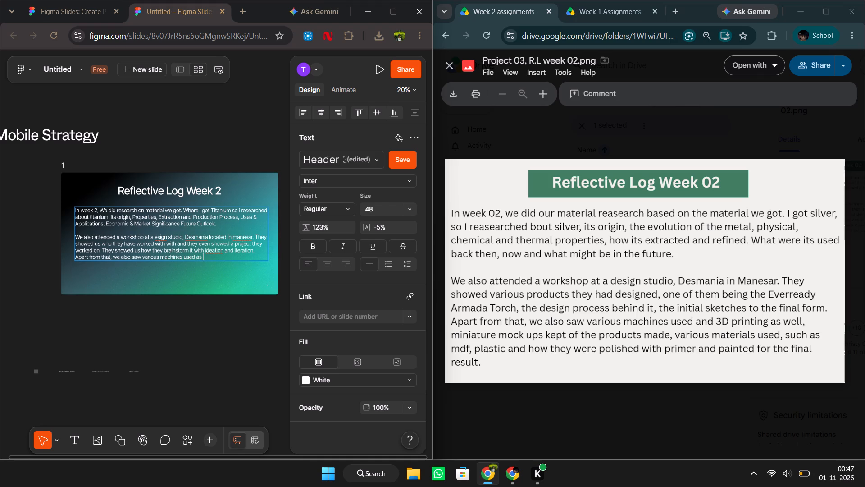
Continue the sentence after "machines used as" with "3D printing as wll,".
{"action": "type", "text": "3D printing"}
{"action": "key", "text": "space"}
{"action": "type", "text": "as"}
{"action": "key", "text": "space"}
{"action": "type", "text": "w"}
{"action": "type", "text": "ll"}
{"action": "key", "text": "comma"}
Add "miniature mockups kept" to the sentence after the 3D printing phrase.
{"action": "key", "text": "space"}
{"action": "type", "text": "miniaturee"}
{"action": "key", "text": "BackSpace"}
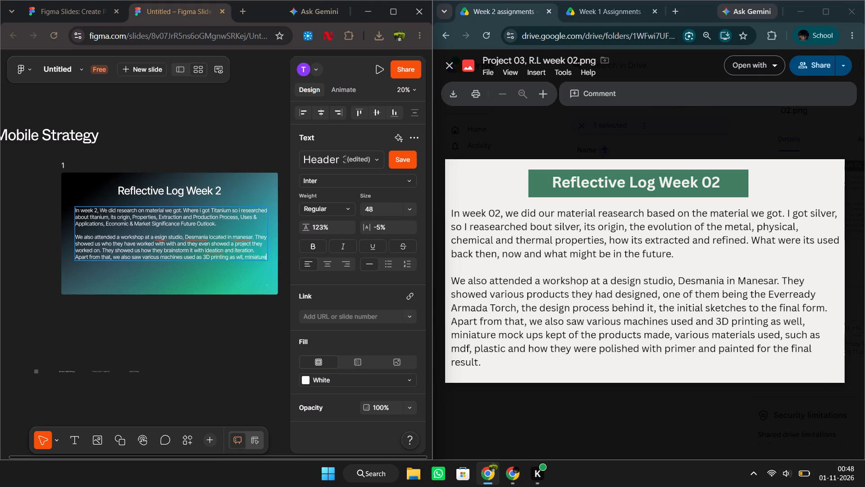
{"action": "key", "text": "space"}
{"action": "type", "text": "mockup"}
{"action": "type", "text": "s kets"}
{"action": "key", "text": "BackSpace"}
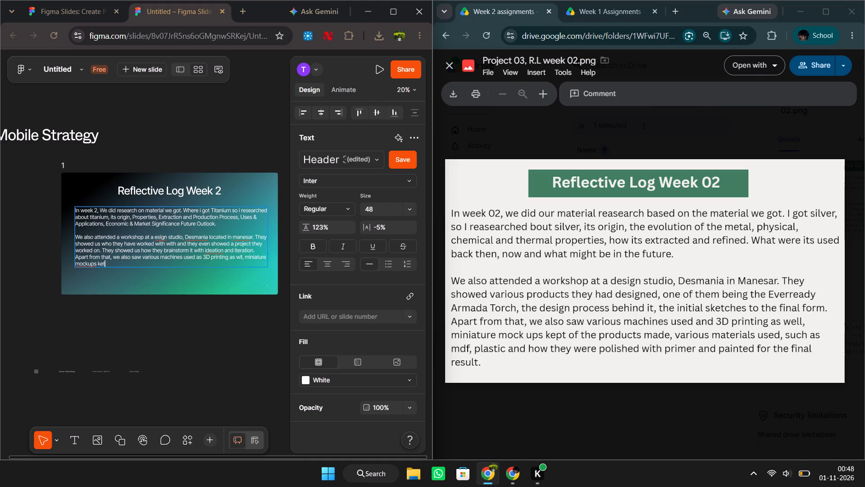
{"action": "key", "text": "p"}
{"action": "type", "text": "ts"}
{"action": "key", "text": "BackSpace"}
{"action": "key", "text": "BackSpace"}
{"action": "key", "text": "BackSpace"}
{"action": "key", "text": "BackSpace"}
{"action": "type", "text": "pts"}
{"action": "key", "text": "space"}
{"action": "key", "text": "BackSpace"}
{"action": "key", "text": "BackSpace"}
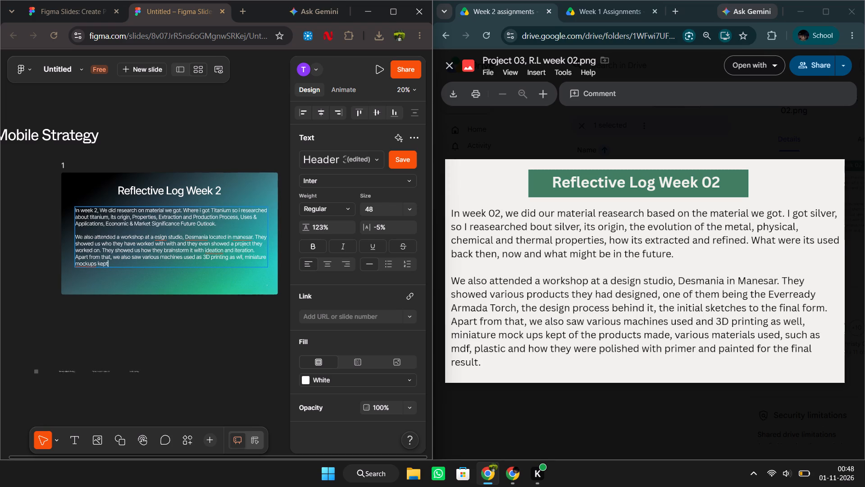
Continue the mockups phrase with "of the product made,".
{"action": "key", "text": "space"}
{"action": "type", "text": "of the"}
{"action": "key", "text": "space"}
{"action": "type", "text": "pro"}
{"action": "type", "text": "duct made"}
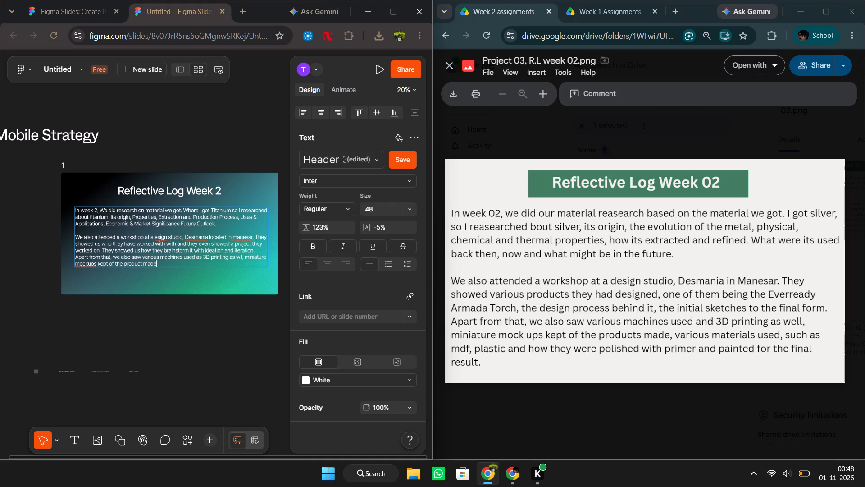
{"action": "key", "text": "comma"}
{"action": "key", "text": "space"}
Add the clause "they use various kind of material such as" at the end of the second paragraph.
{"action": "type", "text": "they use various ma"}
{"action": "key", "text": "BackSpace"}
{"action": "key", "text": "BackSpace"}
{"action": "type", "text": "kind of material like"}
{"action": "key", "text": "space"}
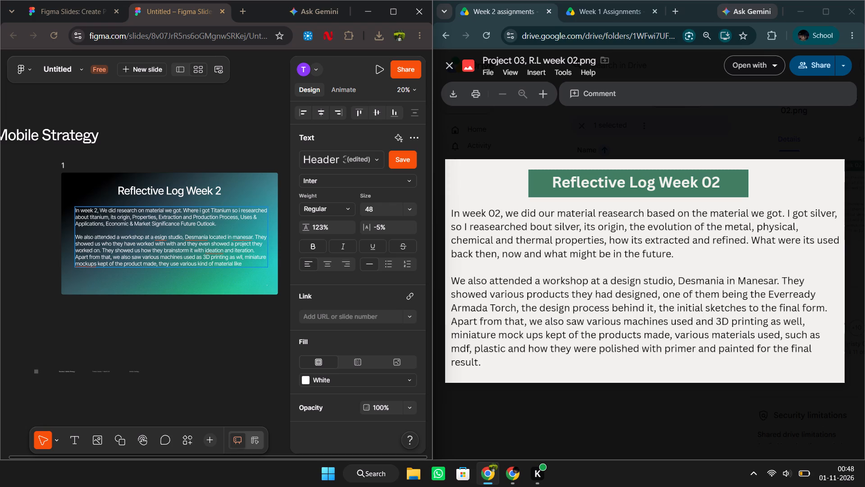
{"action": "key", "text": "BackSpace"}
{"action": "key", "text": "BackSpace"}
{"action": "key", "text": "BackSpace"}
{"action": "key", "text": "BackSpace"}
{"action": "key", "text": "BackSpace"}
{"action": "type", "text": "such as"}
{"action": "key", "text": "space"}
List the materials after "such as" as "MDF, plastic and", with MDF in capitals.
{"action": "type", "text": "mdf"}
{"action": "key", "text": "BackSpace"}
{"action": "key", "text": "BackSpace"}
{"action": "key", "text": "BackSpace"}
{"action": "key", "text": "BackSpace"}
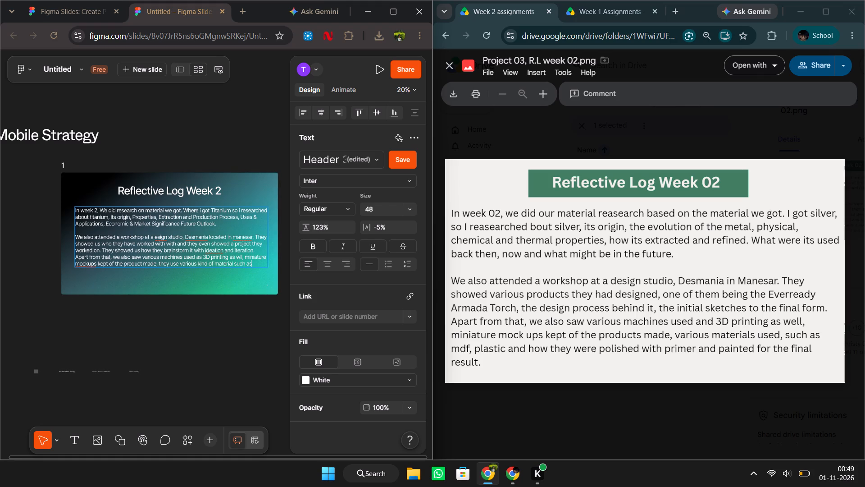
{"action": "key", "text": "space"}
{"action": "type", "text": "MDF"}
{"action": "key", "text": "comma"}
{"action": "key", "text": "space"}
{"action": "type", "text": "plastic and"}
{"action": "key", "text": "space"}
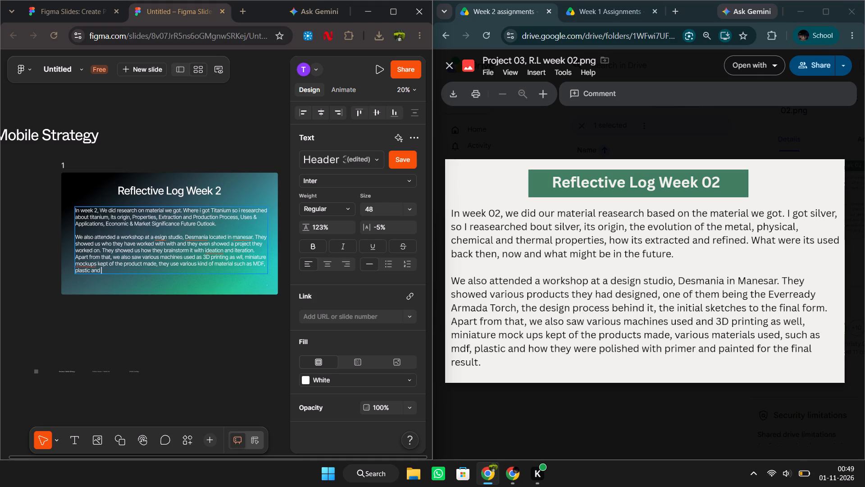
Finish the paragraph with "how they were polished with primer and painted for final result." and deselect the text box.
{"action": "type", "text": "how they"}
{"action": "key", "text": "space"}
{"action": "type", "text": "were"}
{"action": "key", "text": "space"}
{"action": "type", "text": "polisher"}
{"action": "key", "text": "BackSpace"}
{"action": "type", "text": "d with primer and painted for"}
{"action": "key", "text": "space"}
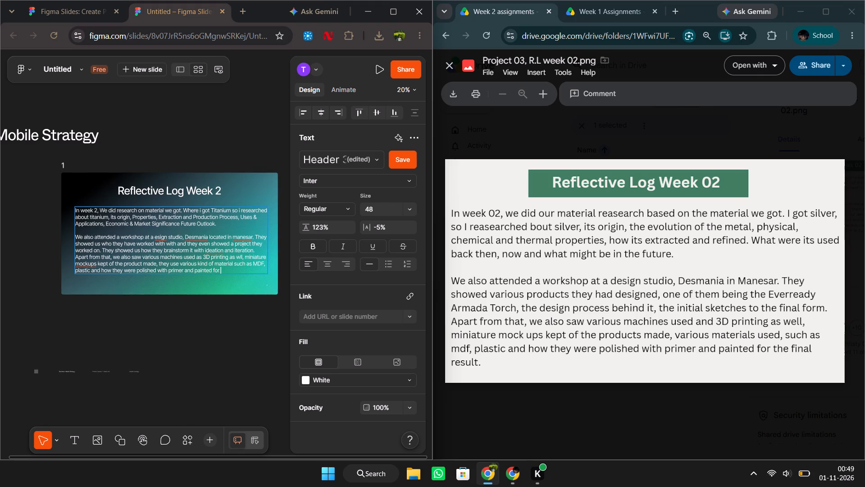
{"action": "type", "text": "final result"}
{"action": "key", "text": "period"}
{"action": "left_click", "coordinate": [142, 318]}
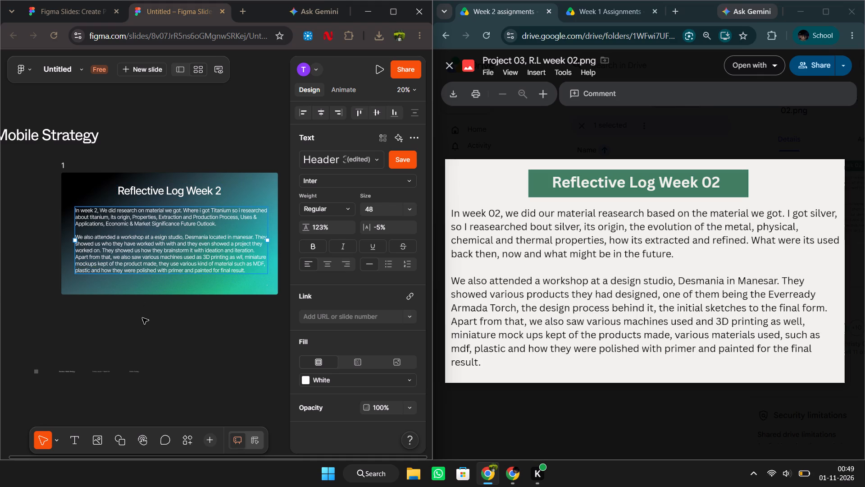
{"action": "left_click", "coordinate": [142, 318]}
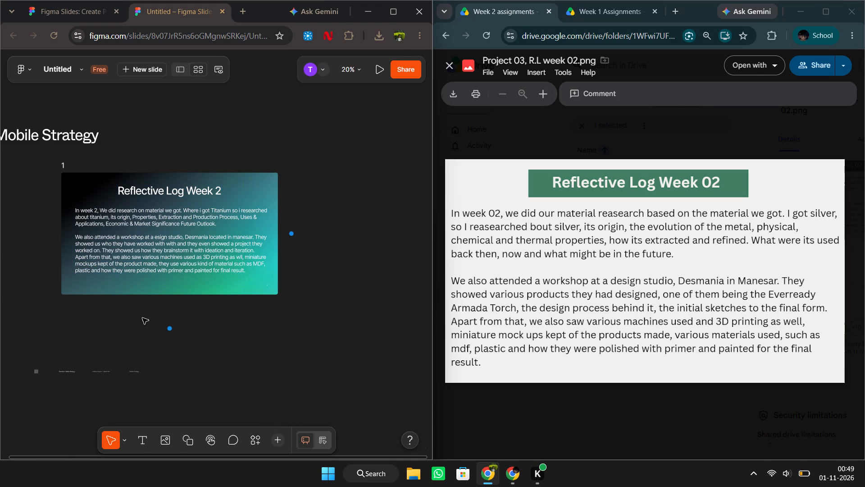
Rename the untitled slides file as "Reflective Log Week 2".
{"action": "double_click", "coordinate": [69, 67]}
{"action": "type", "text": "REf"}
{"action": "key", "text": "BackSpace"}
{"action": "key", "text": "BackSpace"}
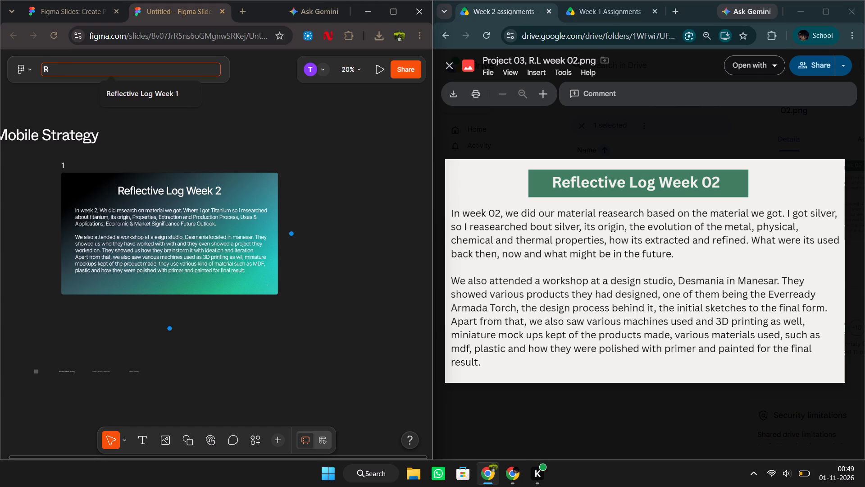
{"action": "key", "text": "e"}
{"action": "type", "text": "flective l"}
{"action": "key", "text": "BackSpace"}
{"action": "type", "text": "Log"}
{"action": "key", "text": "space"}
{"action": "key", "text": "2"}
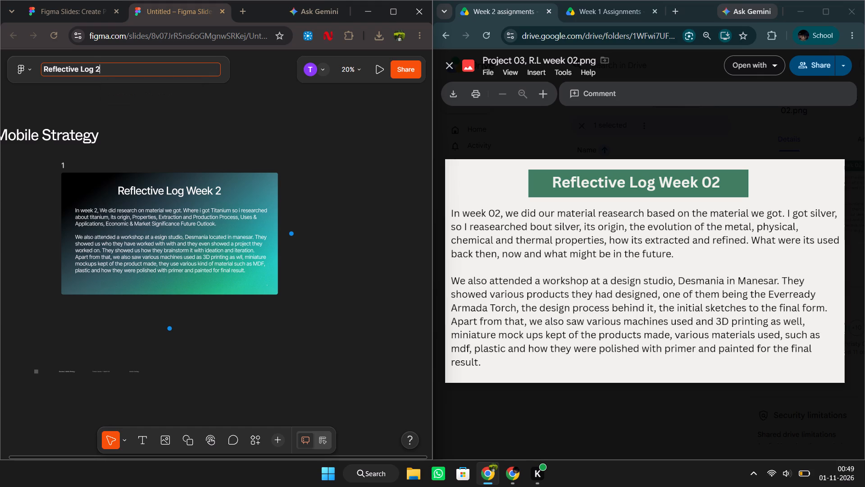
{"action": "key", "text": "BackSpace"}
{"action": "key", "text": "w"}
{"action": "key", "text": "BackSpace"}
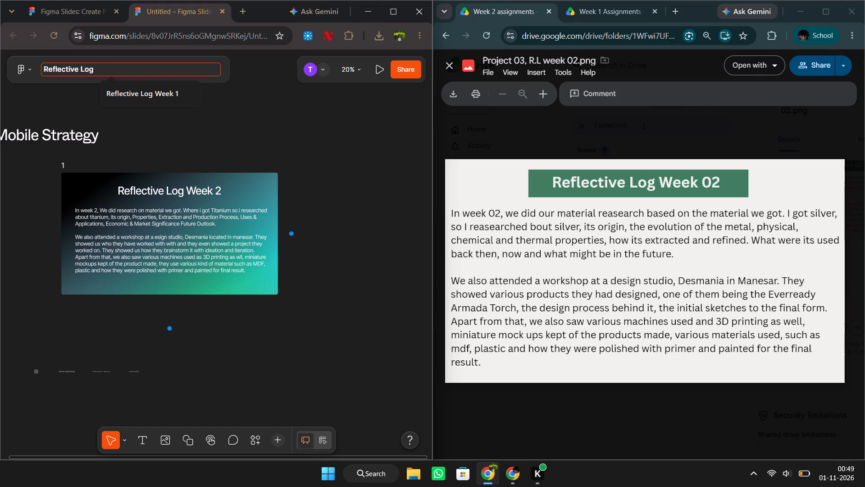
{"action": "type", "text": "Week"}
{"action": "key", "text": "space"}
{"action": "type", "text": "2"}
Export the slides as a PDF, keeping the sRGB colour profile and Medium quality.
{"action": "left_click", "coordinate": [30, 66]}
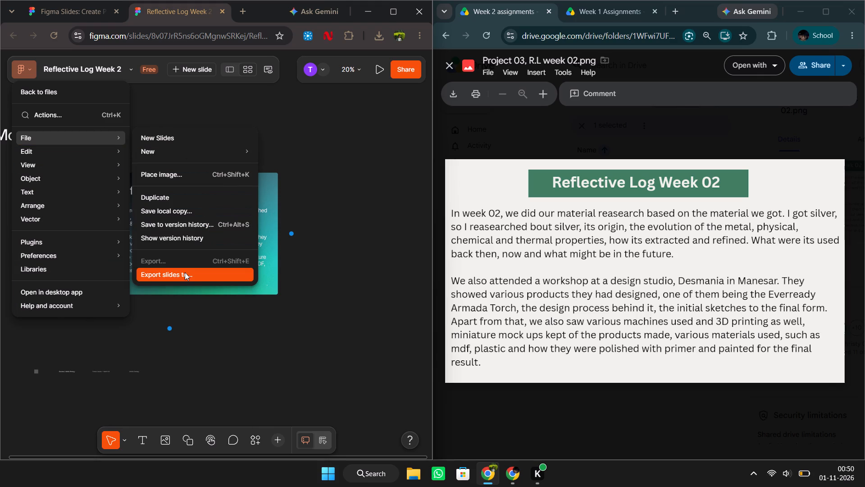
{"action": "left_click", "coordinate": [185, 272]}
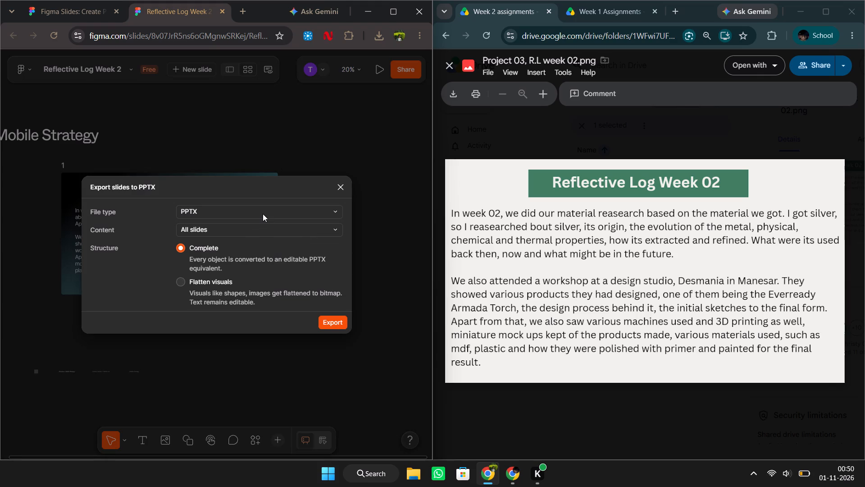
{"action": "left_click", "coordinate": [264, 214]}
{"action": "left_click", "coordinate": [252, 227]}
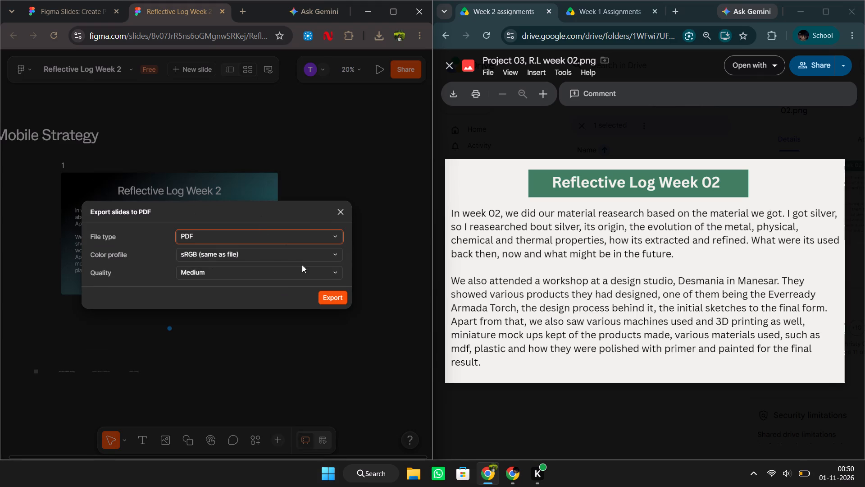
{"action": "left_click", "coordinate": [332, 301]}
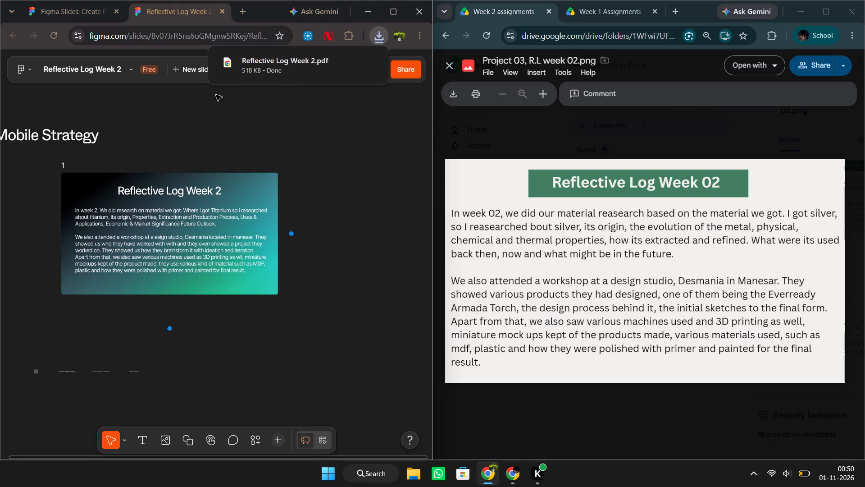
Close the reference log in Drive and check the Course 3 Week 3 folders of this classmate and the next one listed.
{"action": "left_click", "coordinate": [453, 68]}
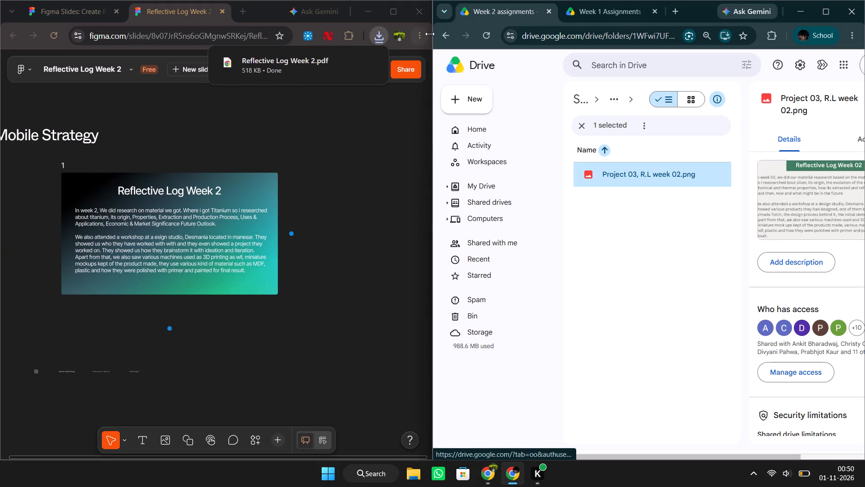
{"action": "left_click", "coordinate": [444, 33]}
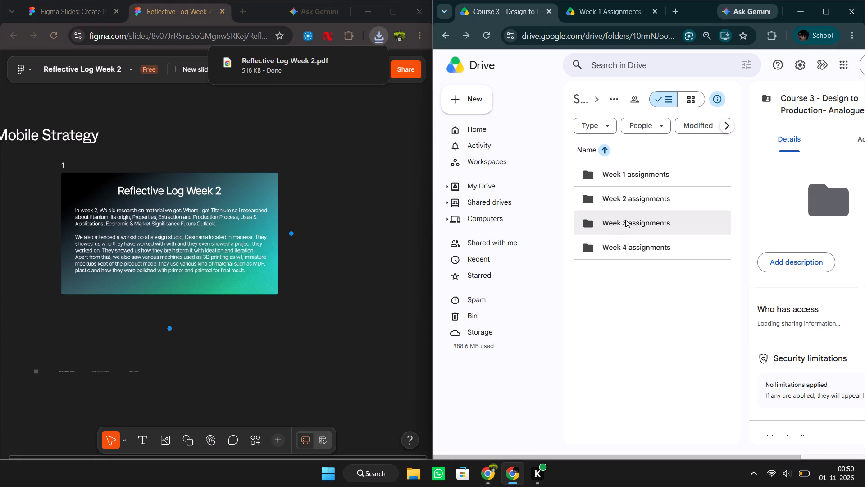
{"action": "left_click", "coordinate": [625, 220]}
{"action": "double_click", "coordinate": [624, 218]}
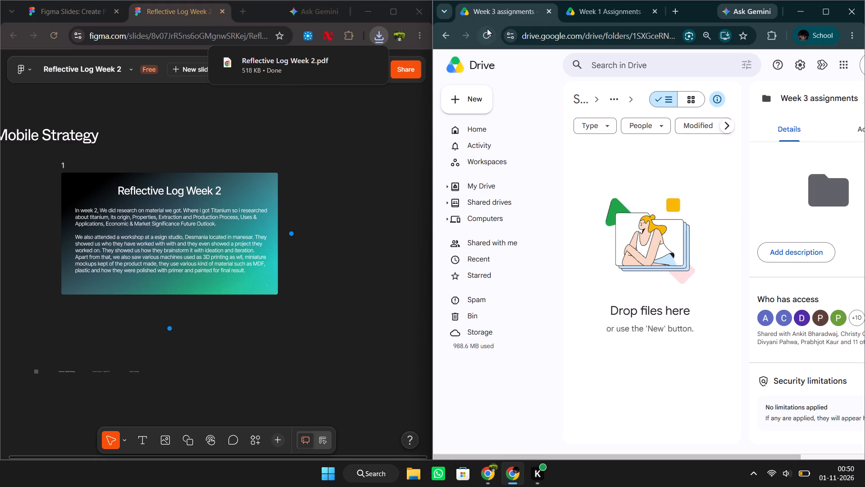
{"action": "double_click", "coordinate": [443, 29]}
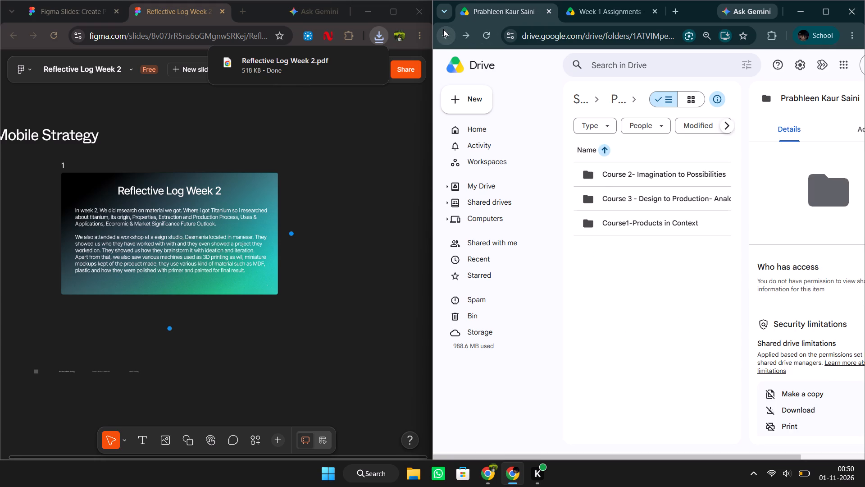
{"action": "left_click", "coordinate": [443, 29]}
{"action": "scroll", "coordinate": [667, 416], "scroll_direction": "down", "scroll_amount": 4}
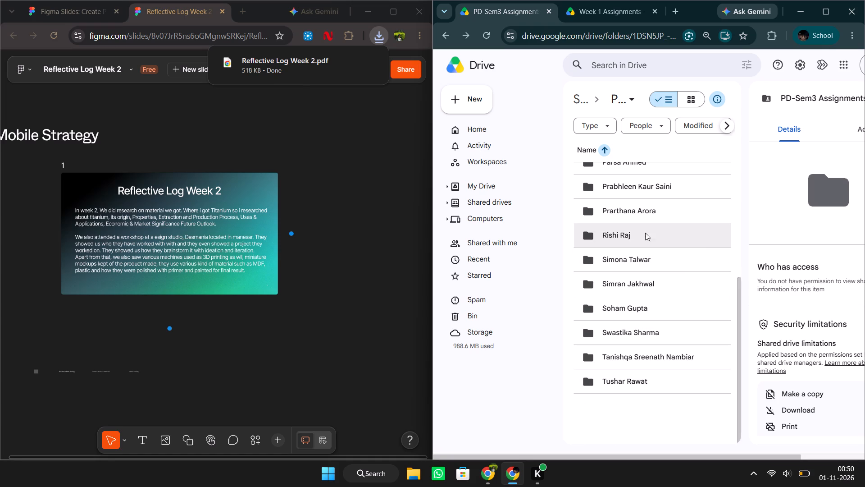
{"action": "triple_click", "coordinate": [652, 211]}
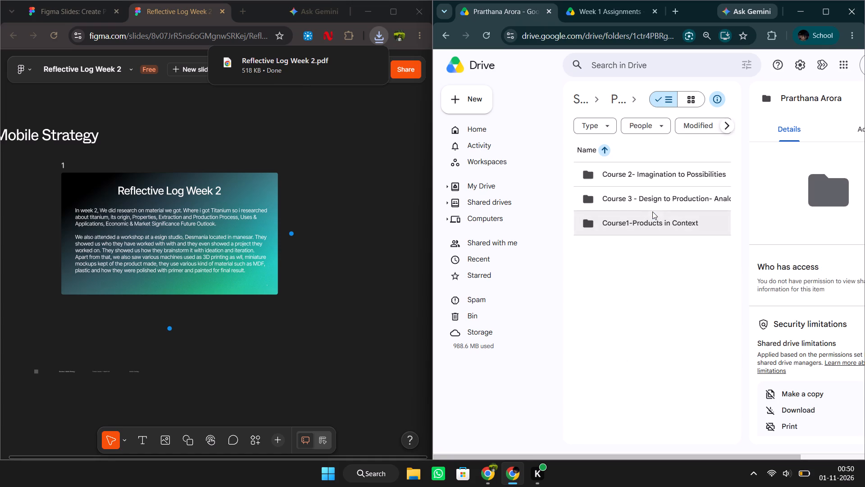
{"action": "triple_click", "coordinate": [635, 202]}
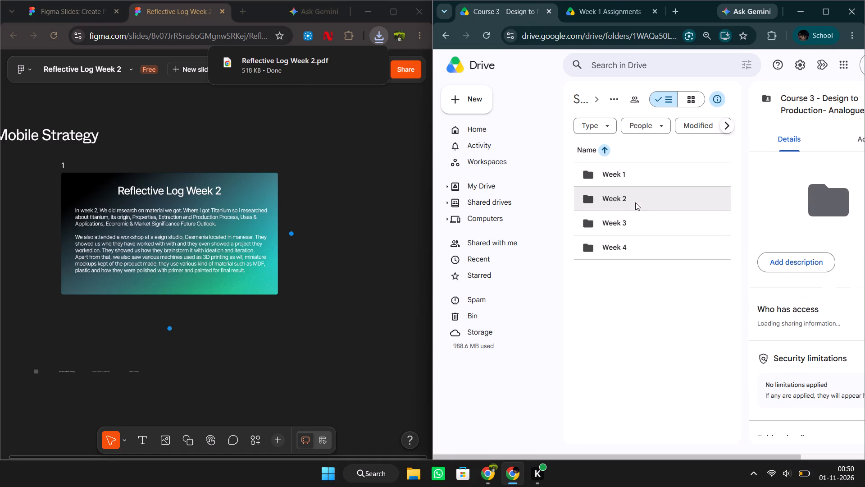
{"action": "triple_click", "coordinate": [631, 226]}
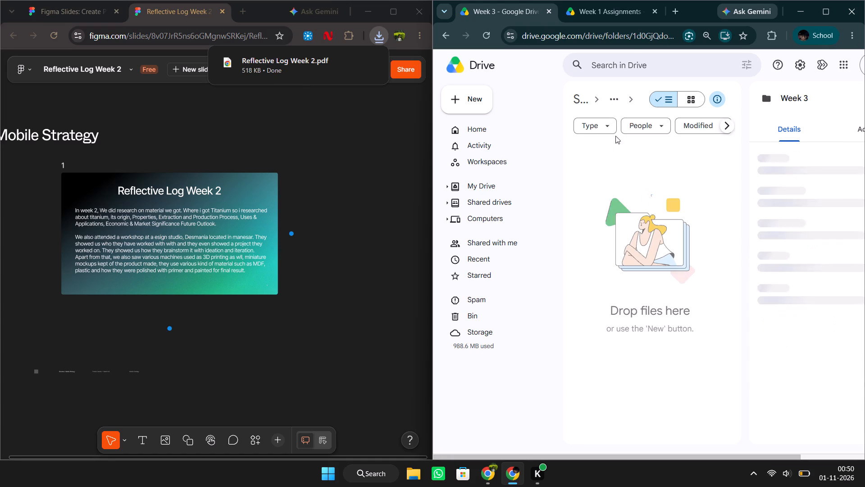
Examine Course 3 Reflection.png in the second classmate's Week 2 folder, then close its preview.
{"action": "left_click", "coordinate": [449, 32]}
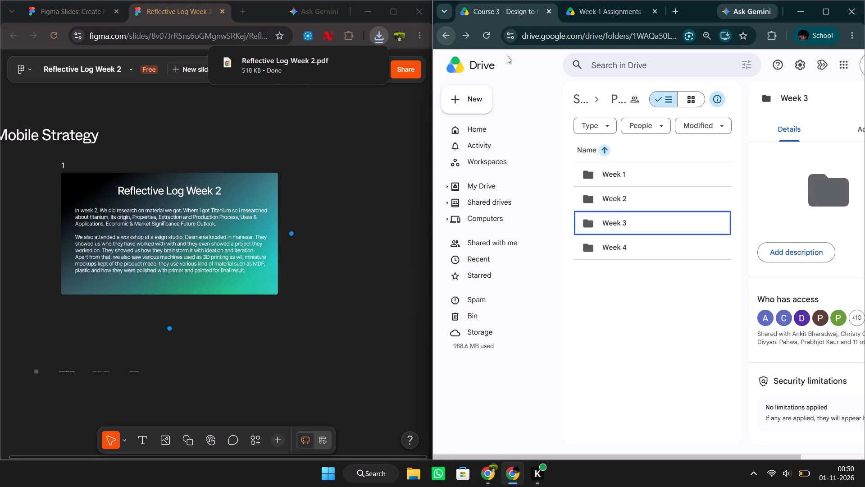
{"action": "double_click", "coordinate": [604, 197]}
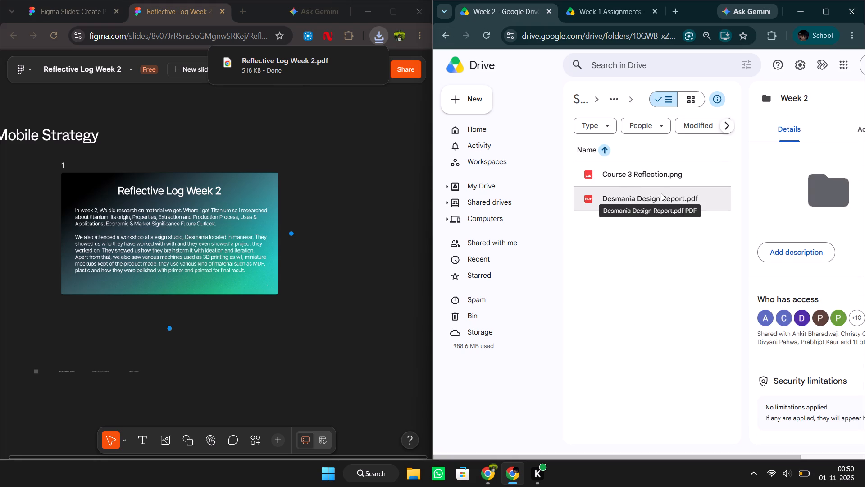
{"action": "triple_click", "coordinate": [681, 180]}
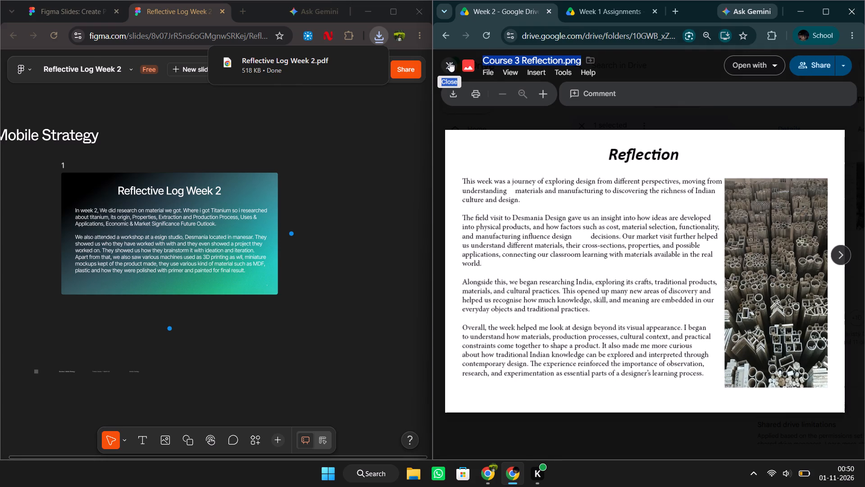
{"action": "left_click", "coordinate": [450, 62]}
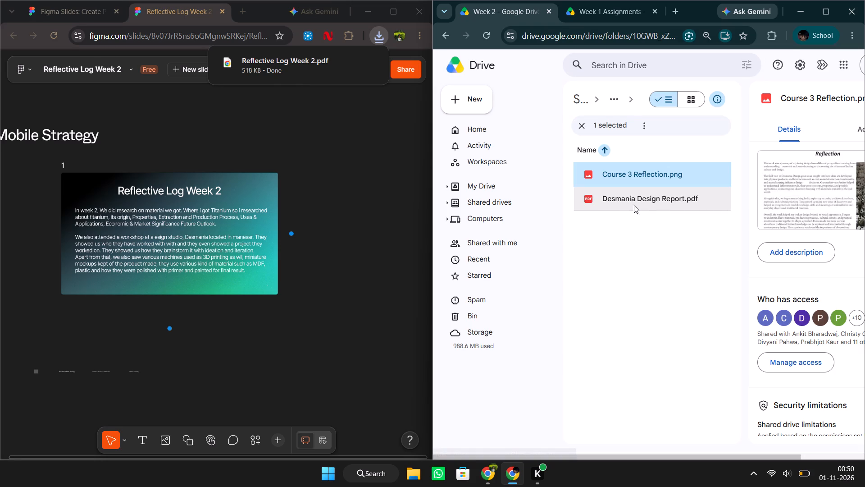
Read through all pages of Desmania Design Report.pdf in the same Week 2 folder.
{"action": "double_click", "coordinate": [636, 202]}
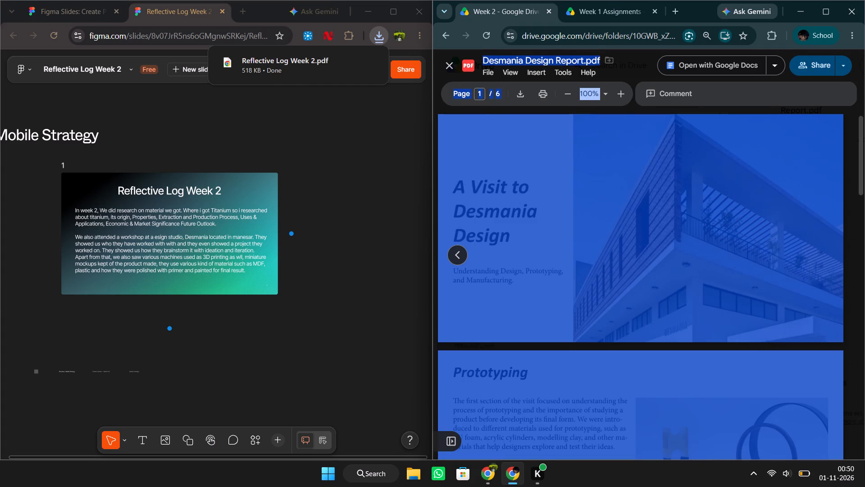
{"action": "left_click", "coordinate": [570, 269]}
{"action": "double_click", "coordinate": [824, 211]}
{"action": "left_click", "coordinate": [641, 64]}
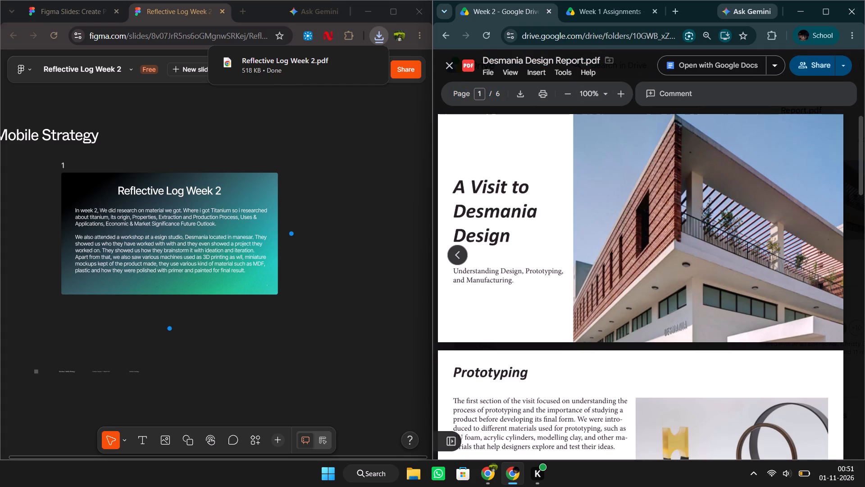
{"action": "scroll", "coordinate": [620, 316], "scroll_direction": "down", "scroll_amount": 2}
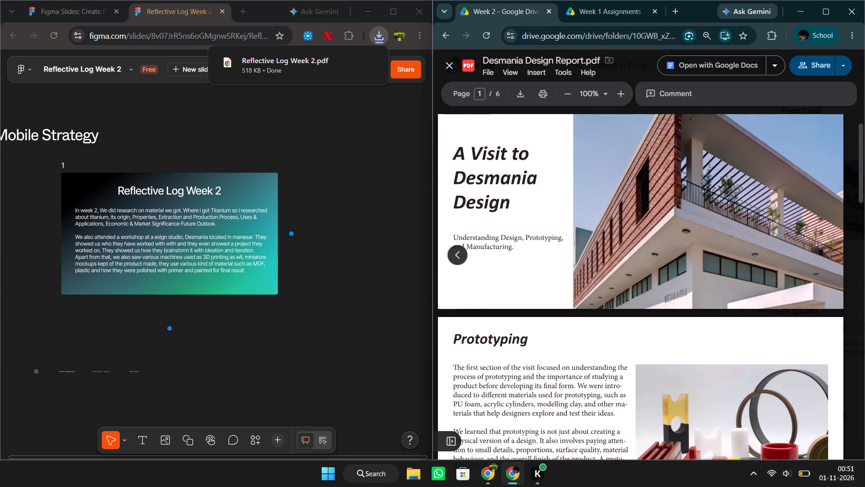
{"action": "scroll", "coordinate": [620, 316], "scroll_direction": "down", "scroll_amount": 2}
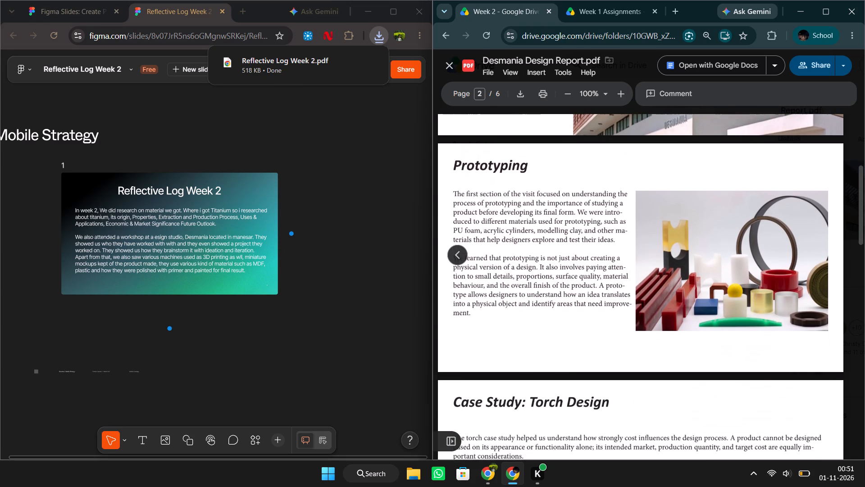
{"action": "scroll", "coordinate": [620, 316], "scroll_direction": "down", "scroll_amount": 4}
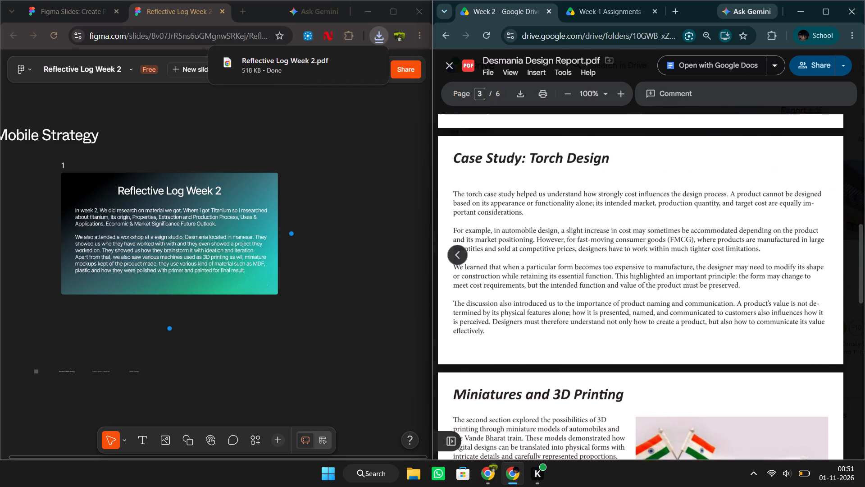
{"action": "scroll", "coordinate": [620, 316], "scroll_direction": "down", "scroll_amount": 3}
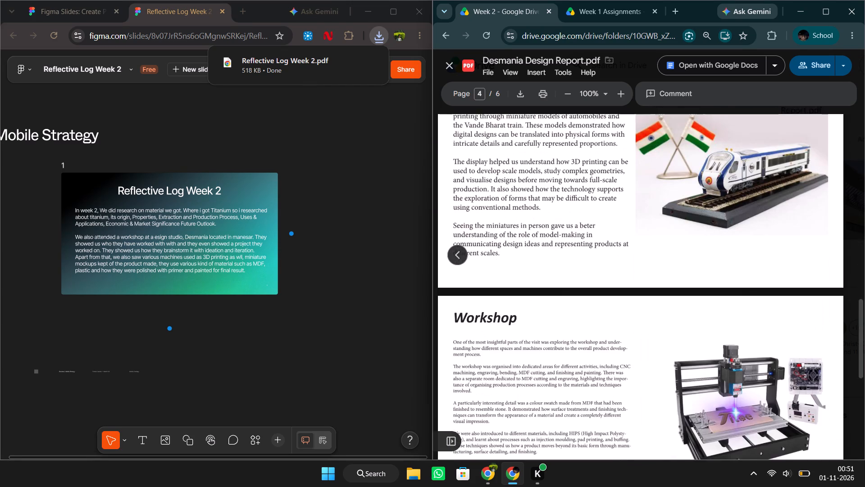
{"action": "scroll", "coordinate": [620, 316], "scroll_direction": "down", "scroll_amount": 2}
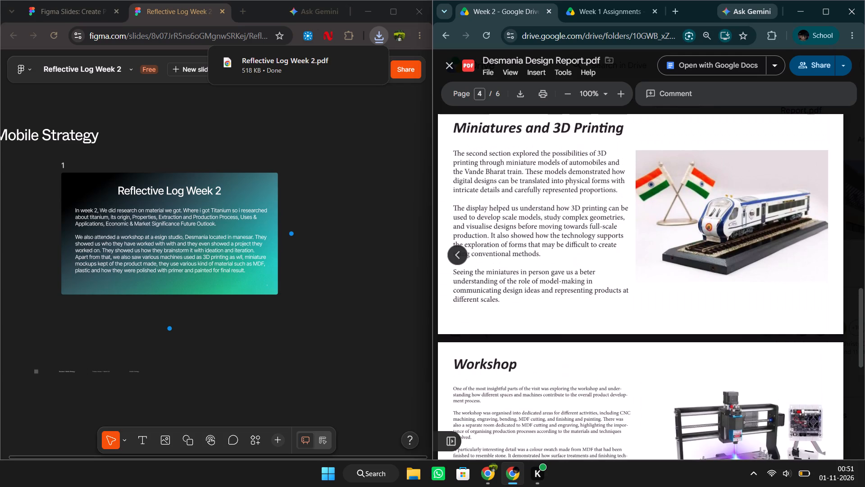
{"action": "scroll", "coordinate": [620, 316], "scroll_direction": "down", "scroll_amount": 2}
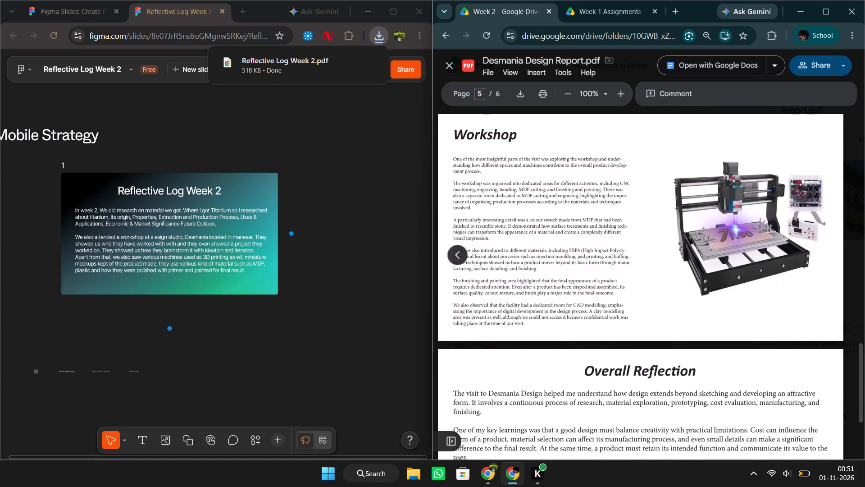
{"action": "scroll", "coordinate": [620, 316], "scroll_direction": "down", "scroll_amount": 4}
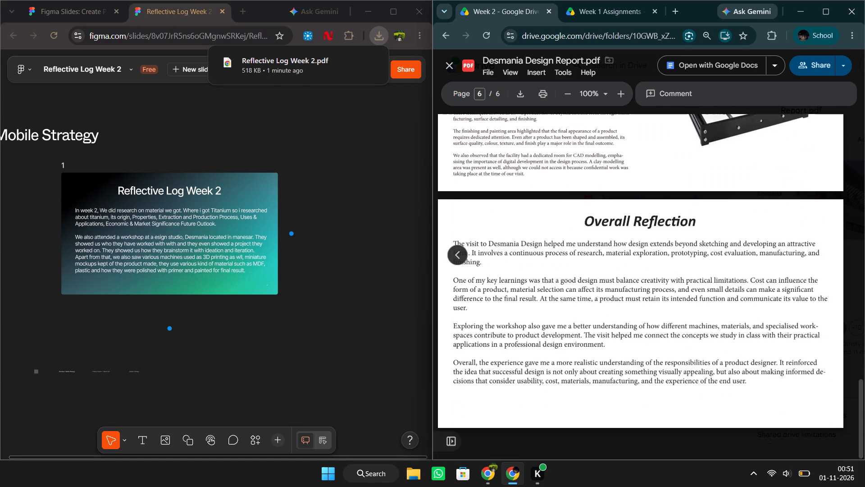
{"action": "scroll", "coordinate": [620, 316], "scroll_direction": "down", "scroll_amount": 1}
{"action": "scroll", "coordinate": [620, 316], "scroll_direction": "up", "scroll_amount": 8}
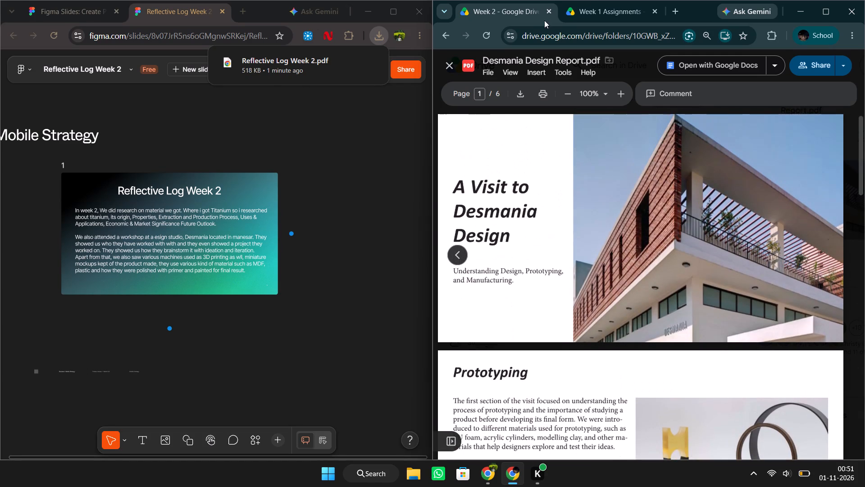
Close the classmate's Week 2 tab and the Metal research.pdf preview to return to the Week 1 Assignments folder.
{"action": "left_click", "coordinate": [549, 13]}
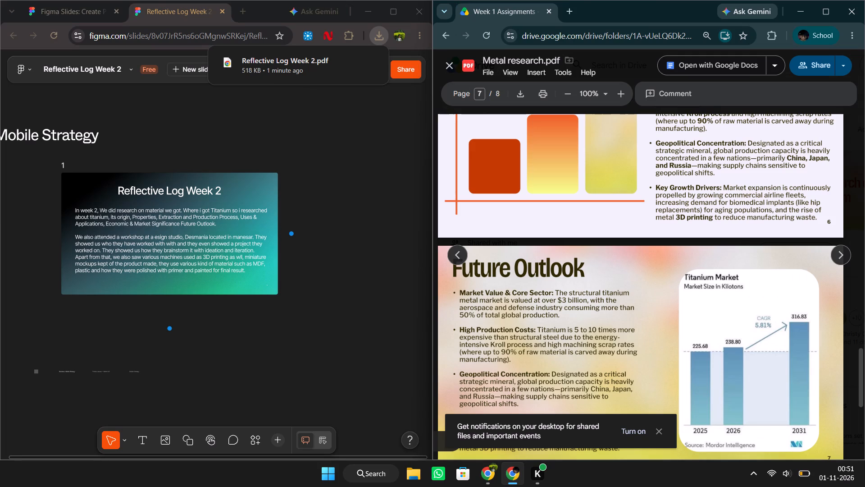
{"action": "left_click", "coordinate": [450, 66]}
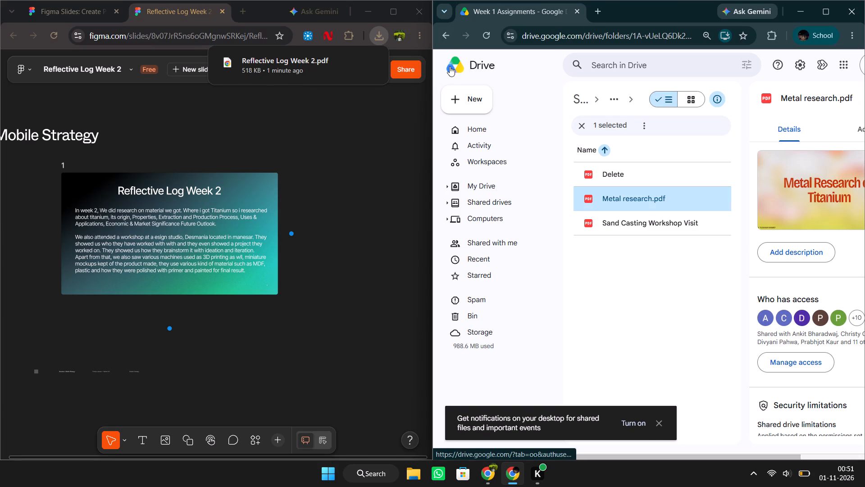
Upload the Reflective Log Week 2 PDF from Downloads into the Course 3 Week 2 Assignments folder.
{"action": "left_click", "coordinate": [445, 34]}
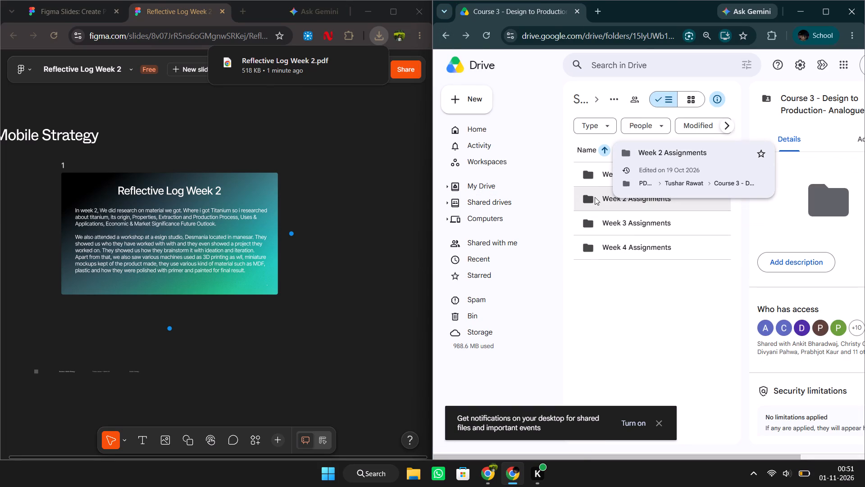
{"action": "double_click", "coordinate": [595, 197]}
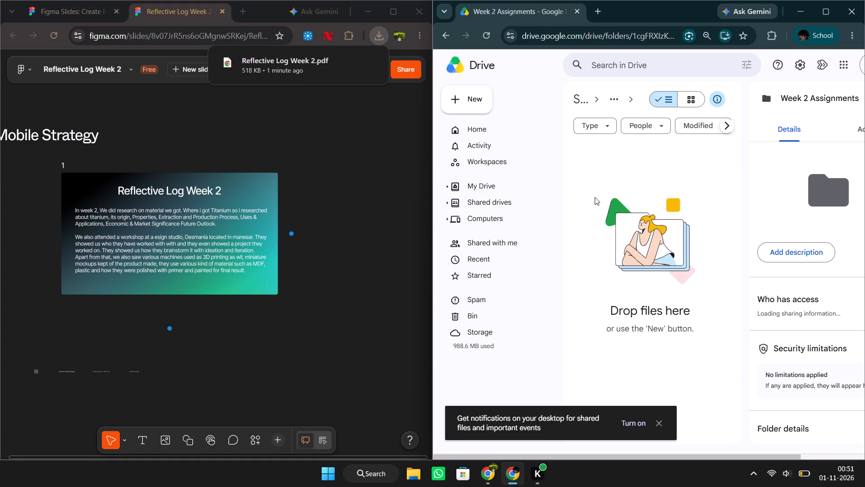
{"action": "left_click", "coordinate": [472, 99]}
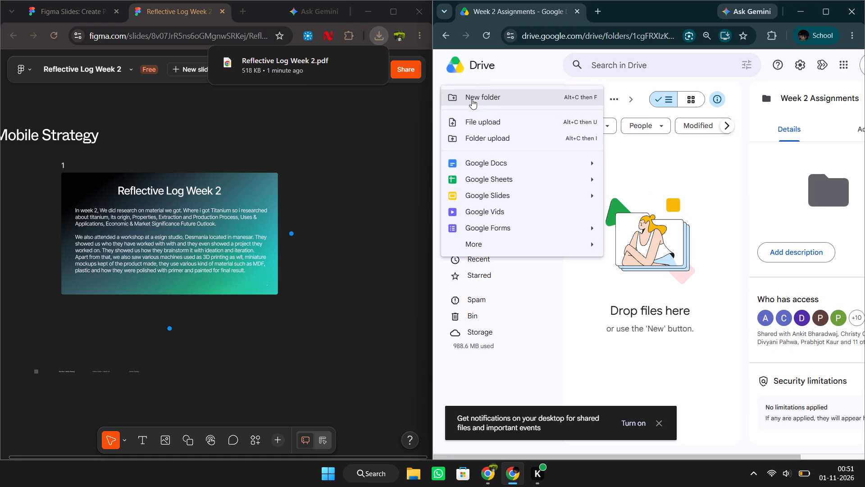
{"action": "left_click", "coordinate": [510, 122]}
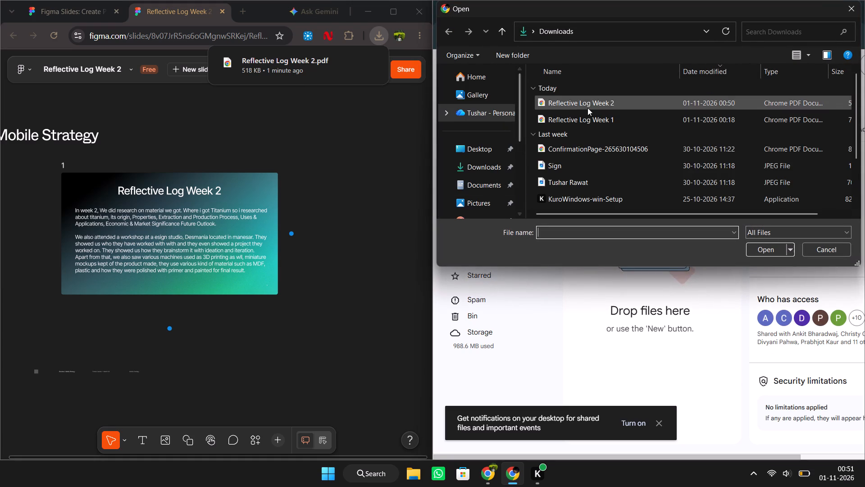
{"action": "left_click", "coordinate": [628, 102]}
{"action": "left_click", "coordinate": [770, 250]}
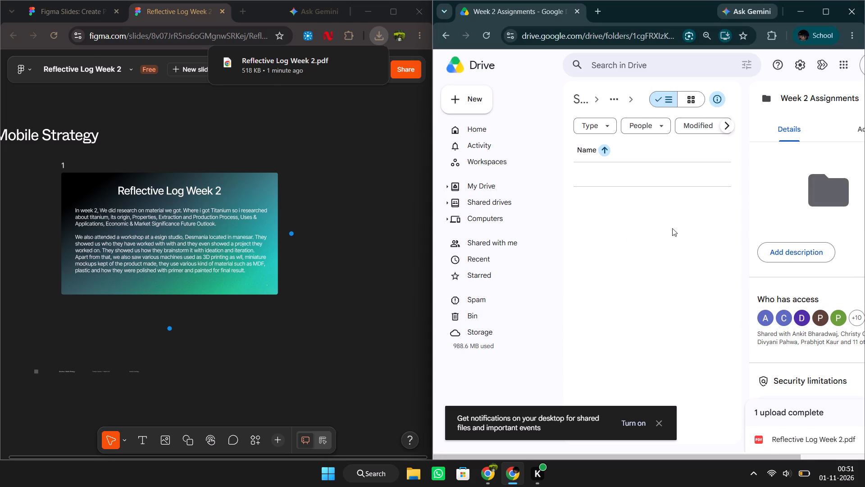
{"action": "scroll", "coordinate": [661, 198], "scroll_direction": "left", "scroll_amount": 2}
{"action": "scroll", "coordinate": [515, 224], "scroll_direction": "right", "scroll_amount": 4}
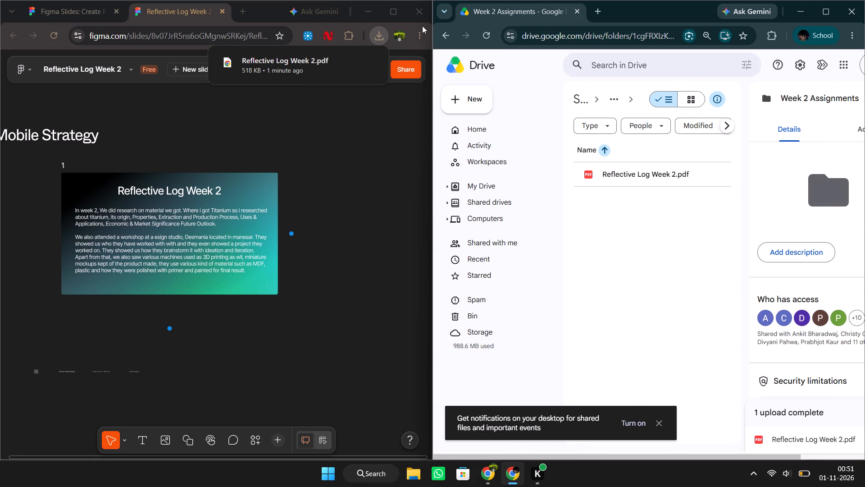
Upload the Reflective Log Week 1 PDF from Downloads into the Course 3 Week 1 Assignments folder.
{"action": "left_click", "coordinate": [446, 43]}
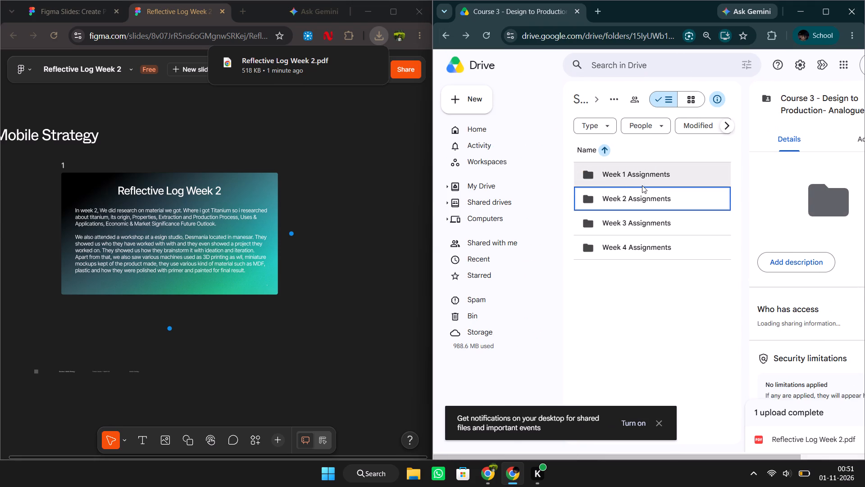
{"action": "double_click", "coordinate": [653, 175]}
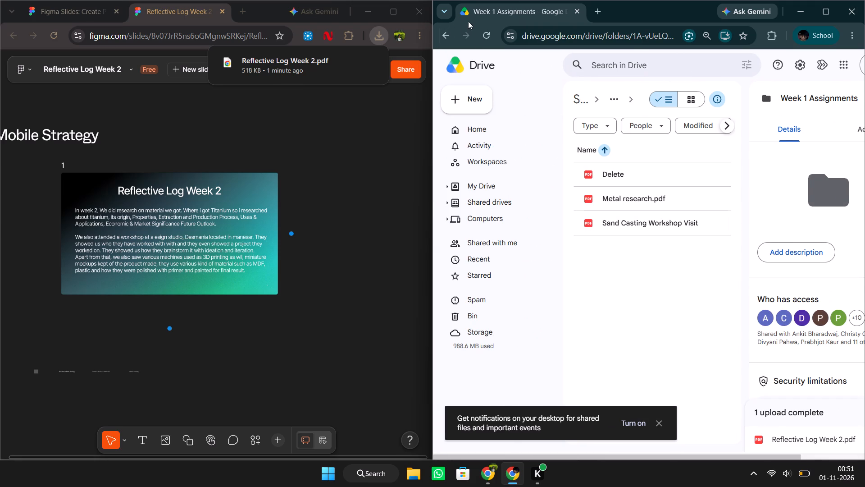
{"action": "left_click", "coordinate": [480, 104]}
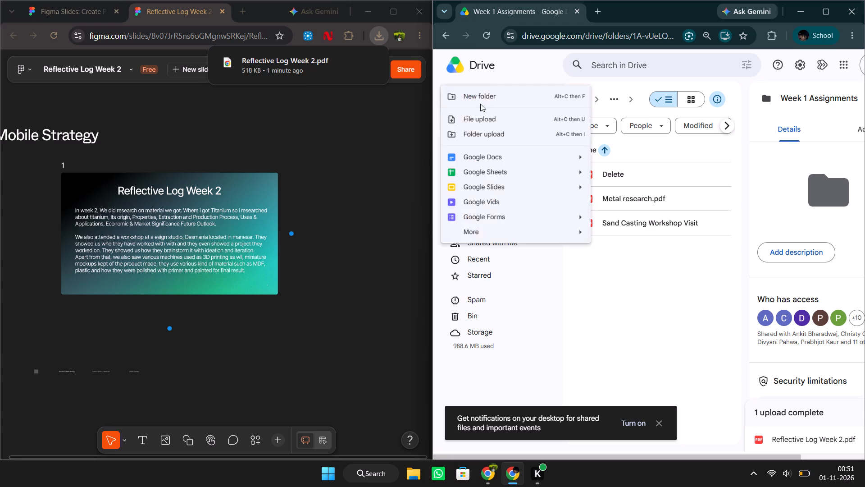
{"action": "left_click", "coordinate": [533, 127]}
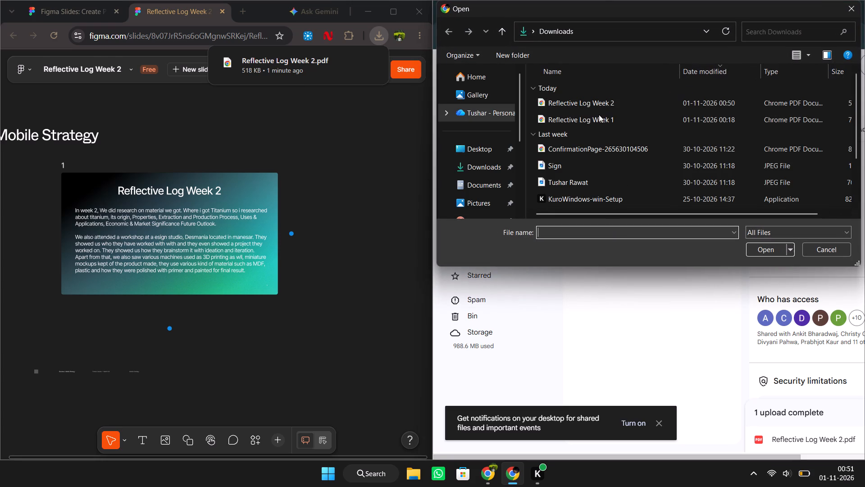
{"action": "left_click", "coordinate": [599, 117]}
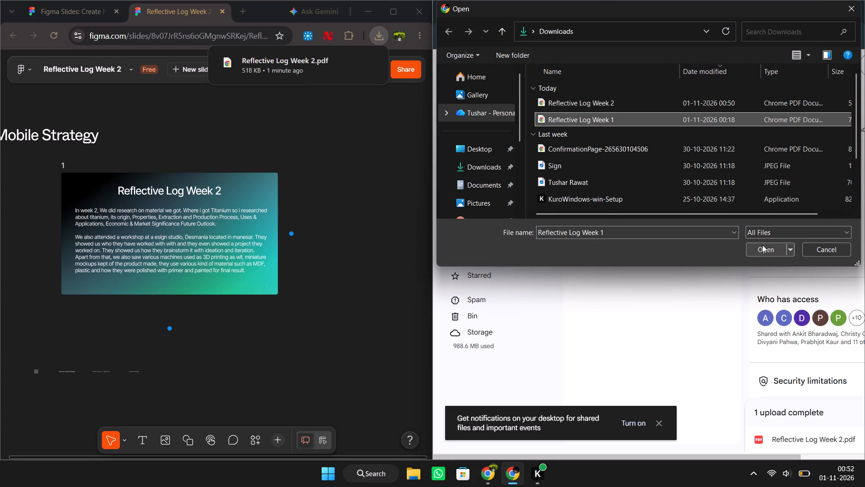
{"action": "left_click", "coordinate": [765, 253]}
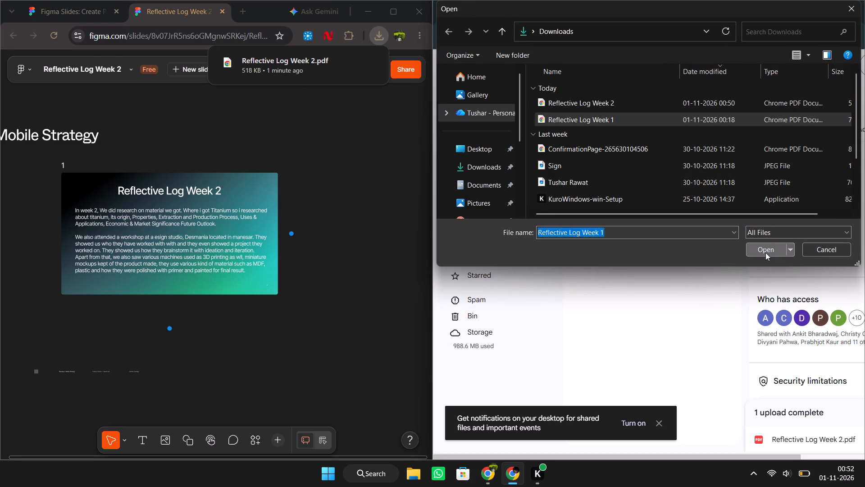